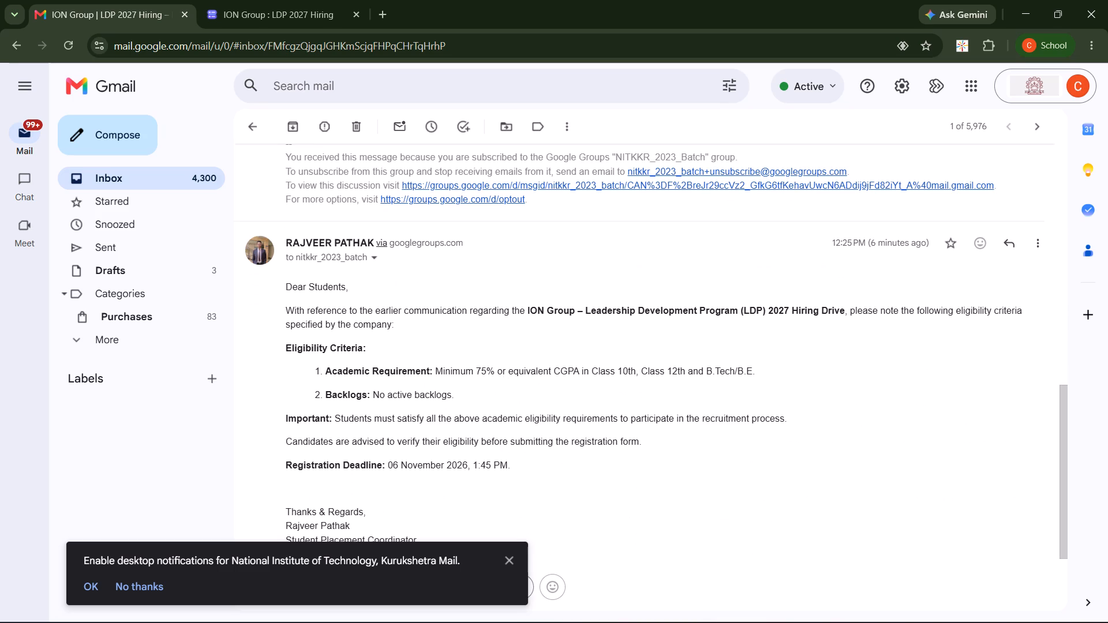
In the ION Group registration form, choose to record the account's email with the response.
{"action": "left_click", "coordinate": [326, 0]}
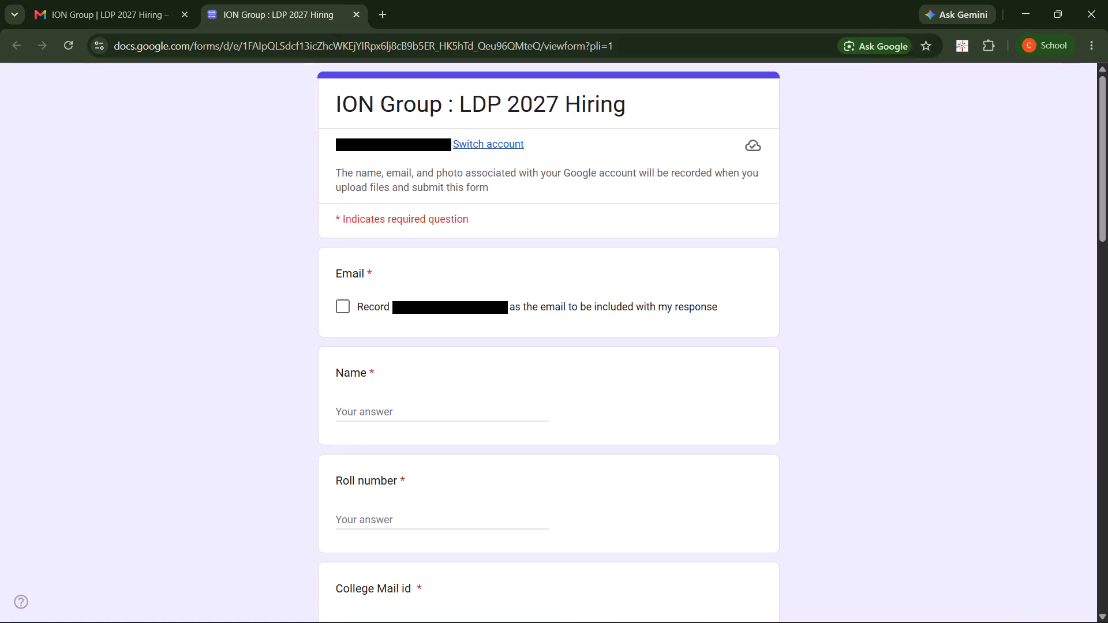
{"action": "left_click", "coordinate": [343, 305]}
Start answering the Name question in the registration form.
{"action": "scroll", "coordinate": [368, 312], "scroll_direction": "down", "scroll_amount": 2}
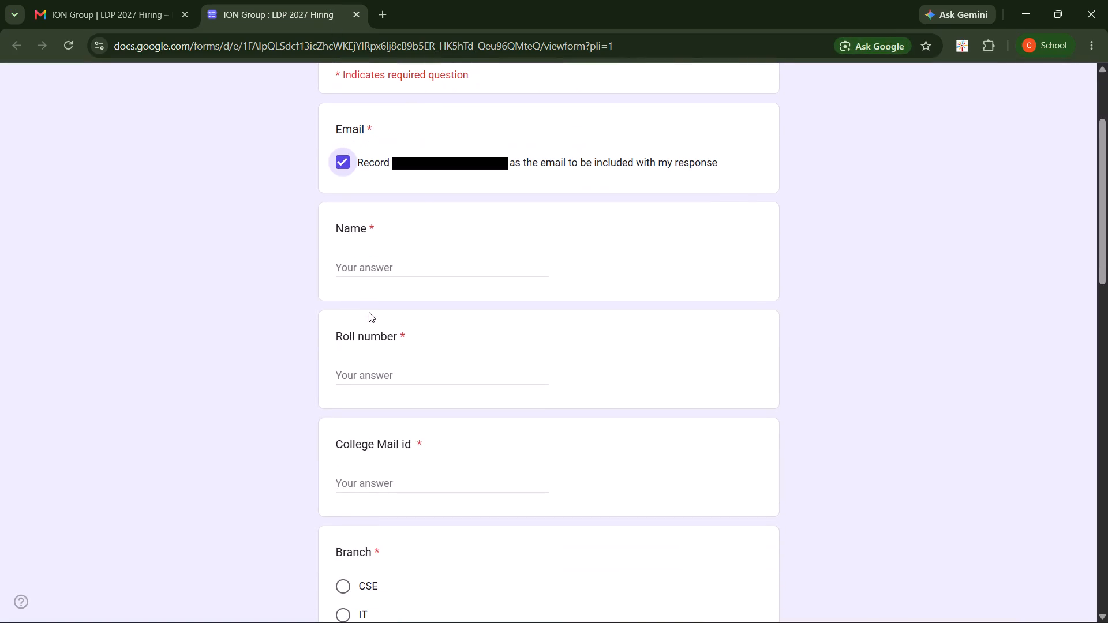
{"action": "left_click", "coordinate": [406, 264]}
{"action": "scroll", "coordinate": [406, 264], "scroll_direction": "up", "scroll_amount": 1}
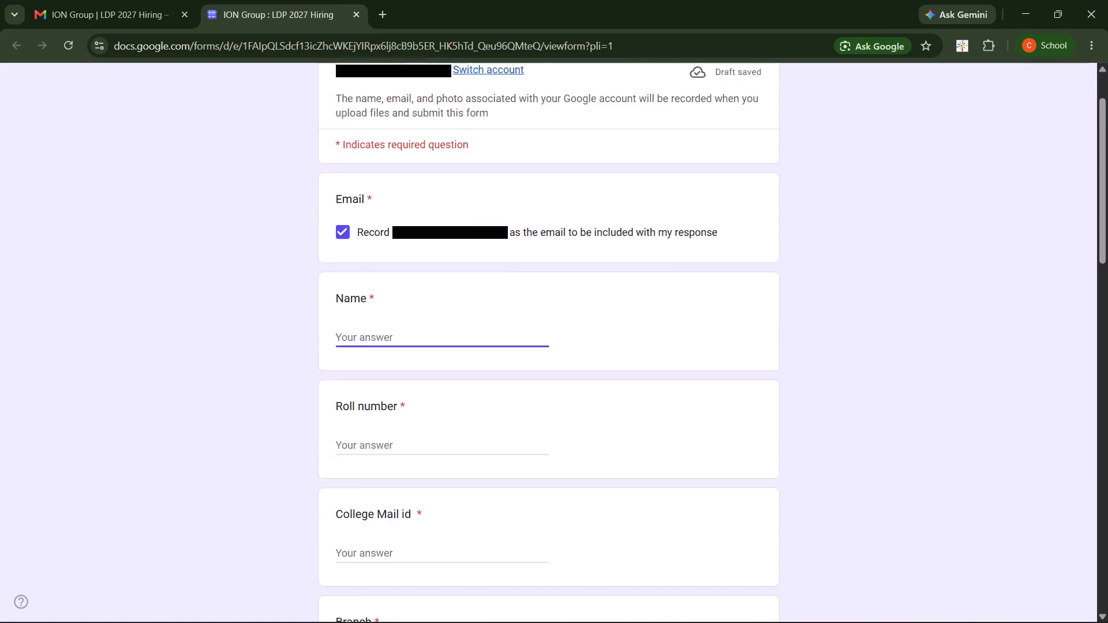
{"action": "scroll", "coordinate": [406, 264], "scroll_direction": "up", "scroll_amount": 3}
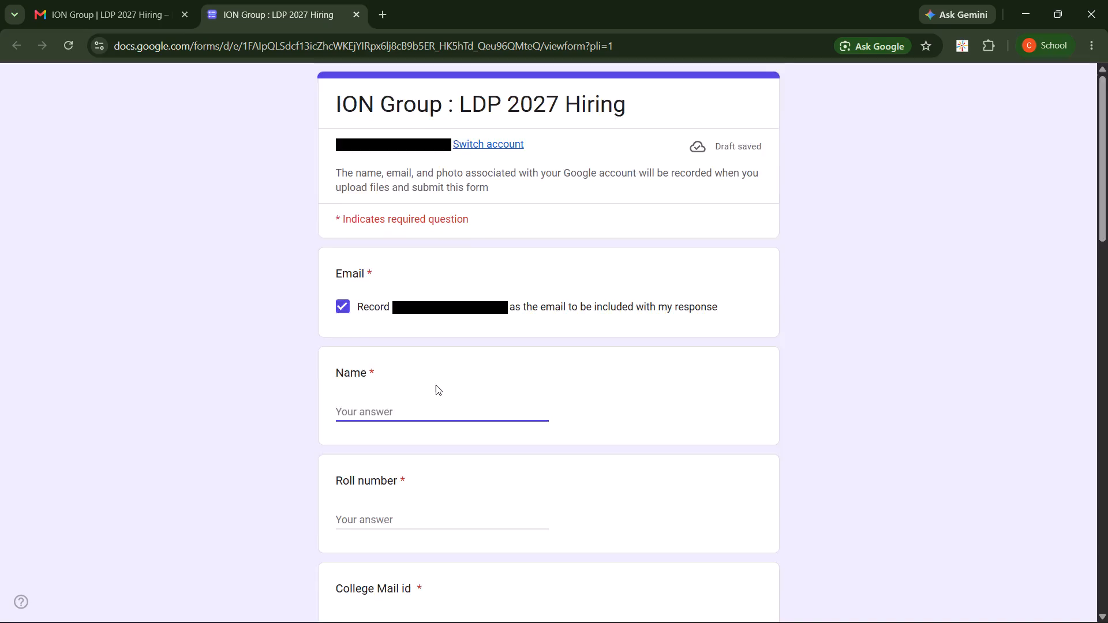
Enter the applicant's full name in the Name question of the ION Group LDP 2027 hiring form.
{"action": "scroll", "coordinate": [436, 385], "scroll_direction": "down", "scroll_amount": 1}
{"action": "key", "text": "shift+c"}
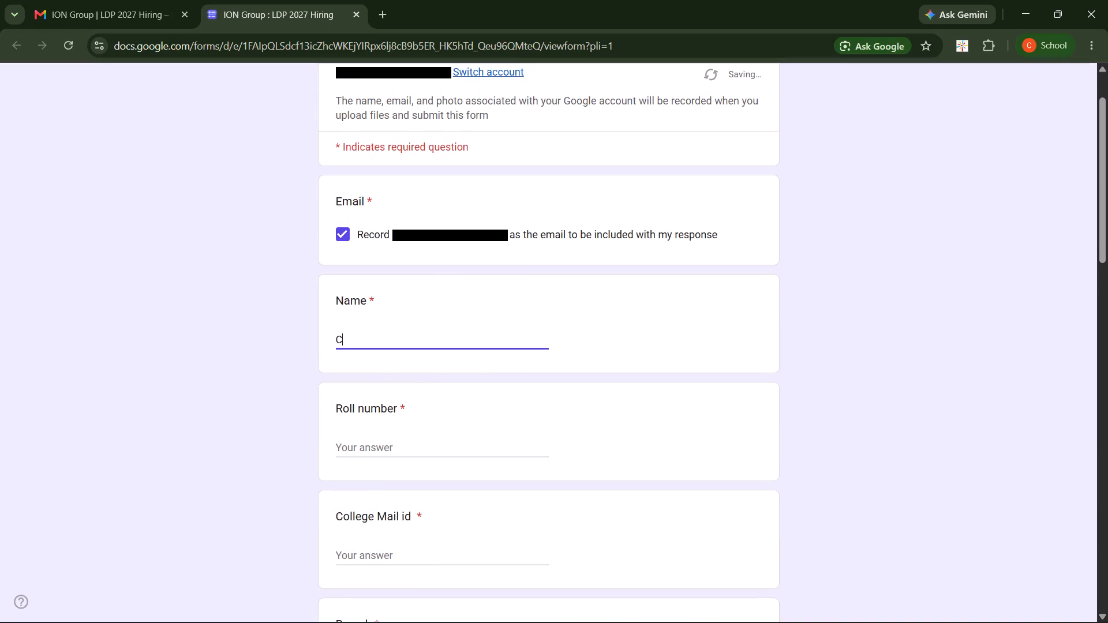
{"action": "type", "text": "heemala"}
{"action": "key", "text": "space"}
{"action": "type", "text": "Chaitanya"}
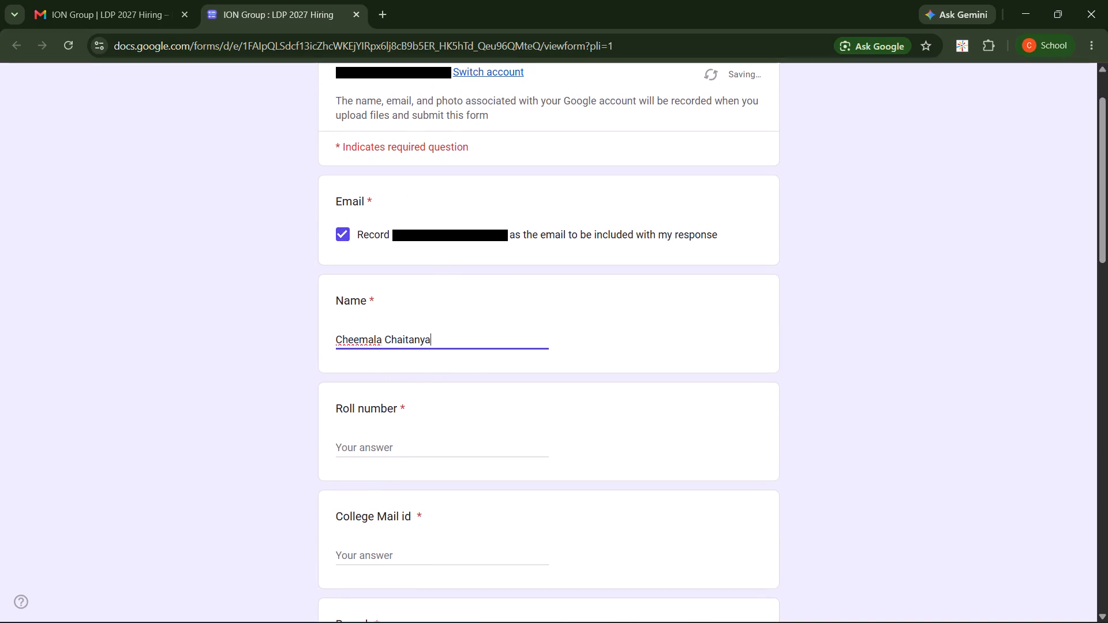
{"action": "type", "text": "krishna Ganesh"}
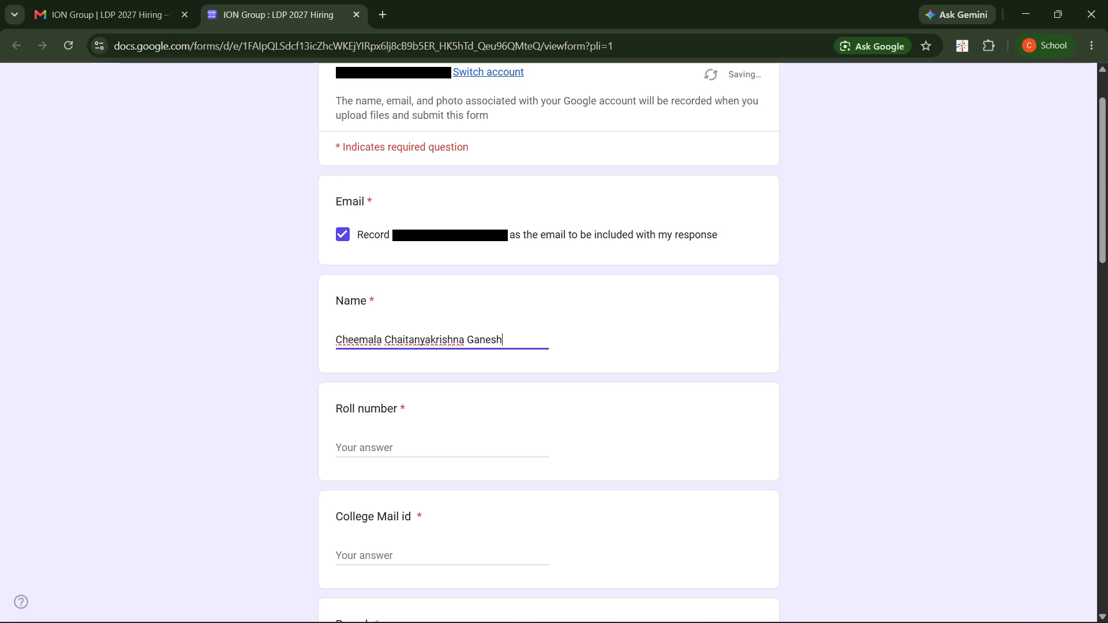
Enter the applicant's roll number in the Roll number question.
{"action": "left_click", "coordinate": [383, 441]}
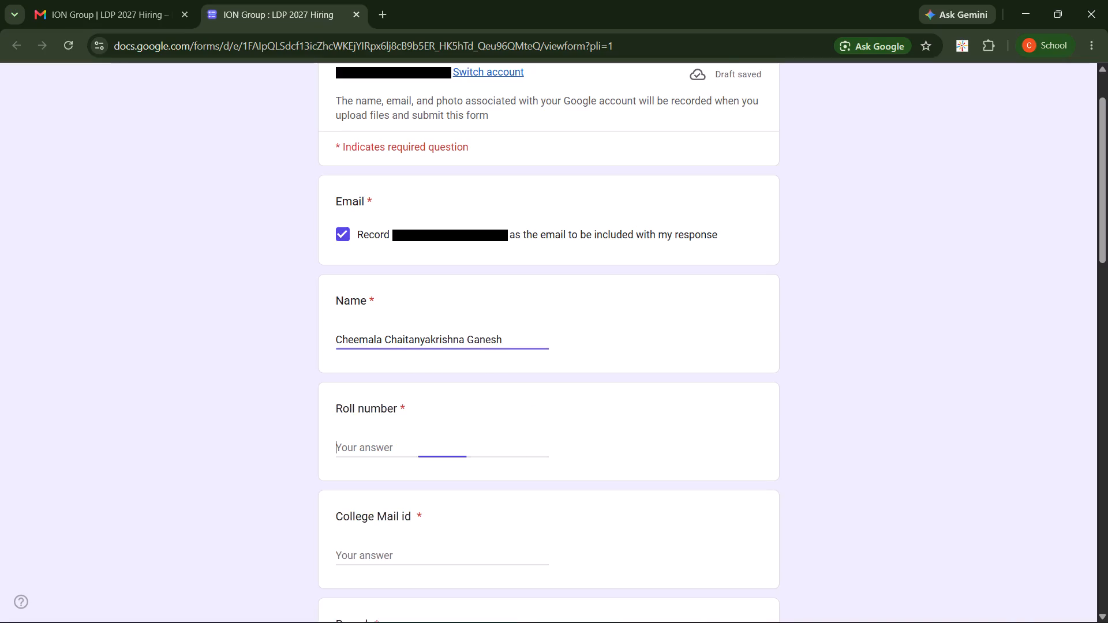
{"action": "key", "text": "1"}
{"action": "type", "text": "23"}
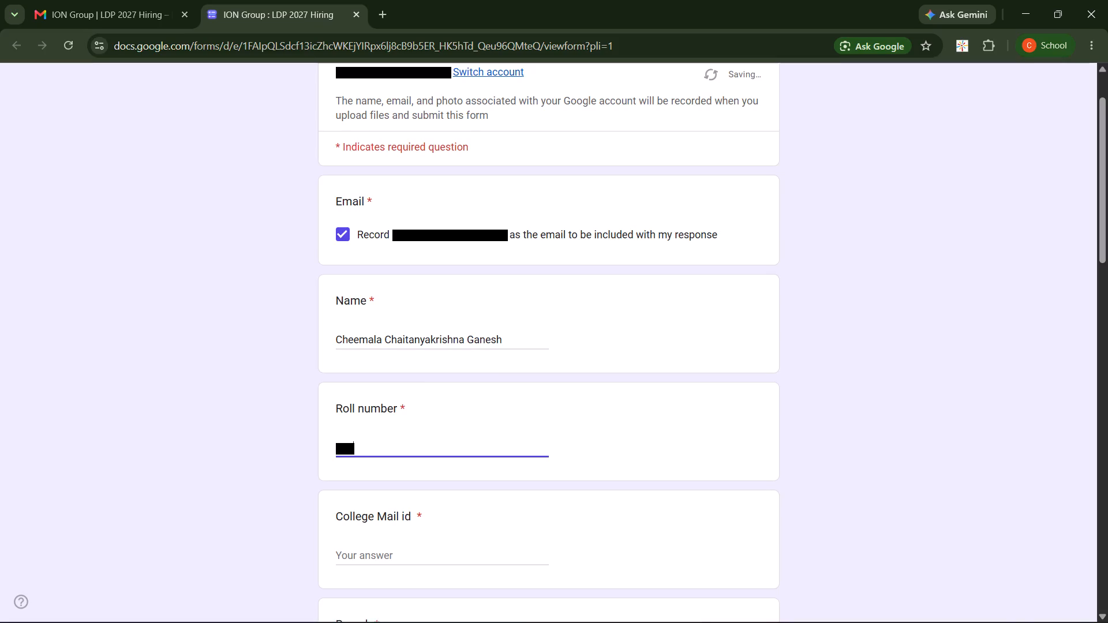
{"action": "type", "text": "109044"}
Fill in the College Mail id question with the saved college email address suggested by autofill.
{"action": "scroll", "coordinate": [404, 439], "scroll_direction": "down", "scroll_amount": 2}
{"action": "left_click", "coordinate": [409, 411]}
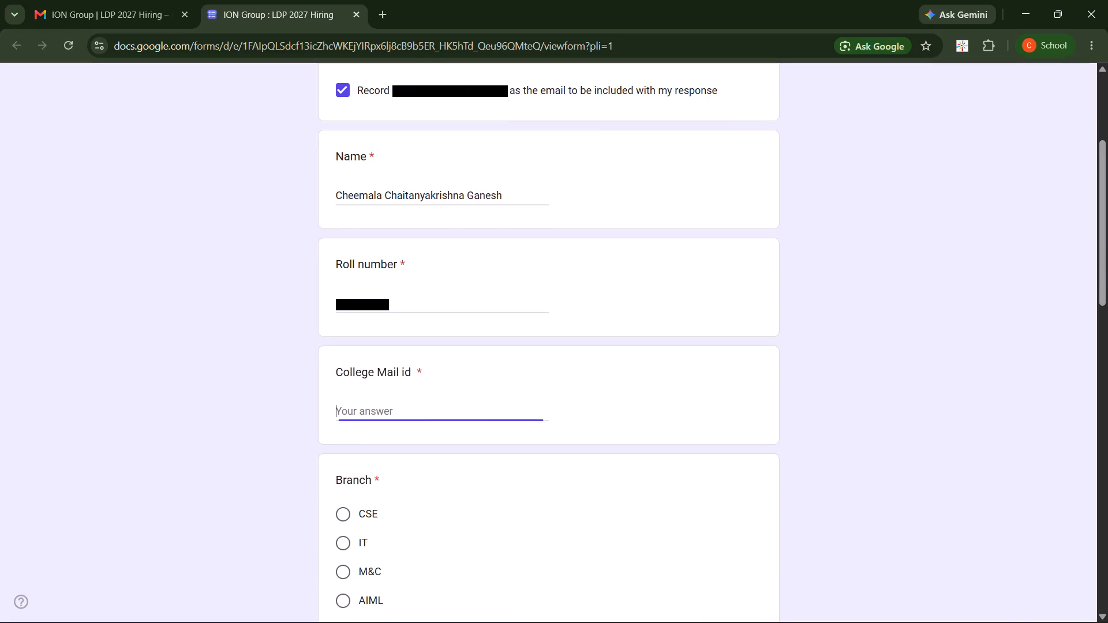
{"action": "left_click_drag", "start_coordinate": [390, 307], "coordinate": [345, 309]}
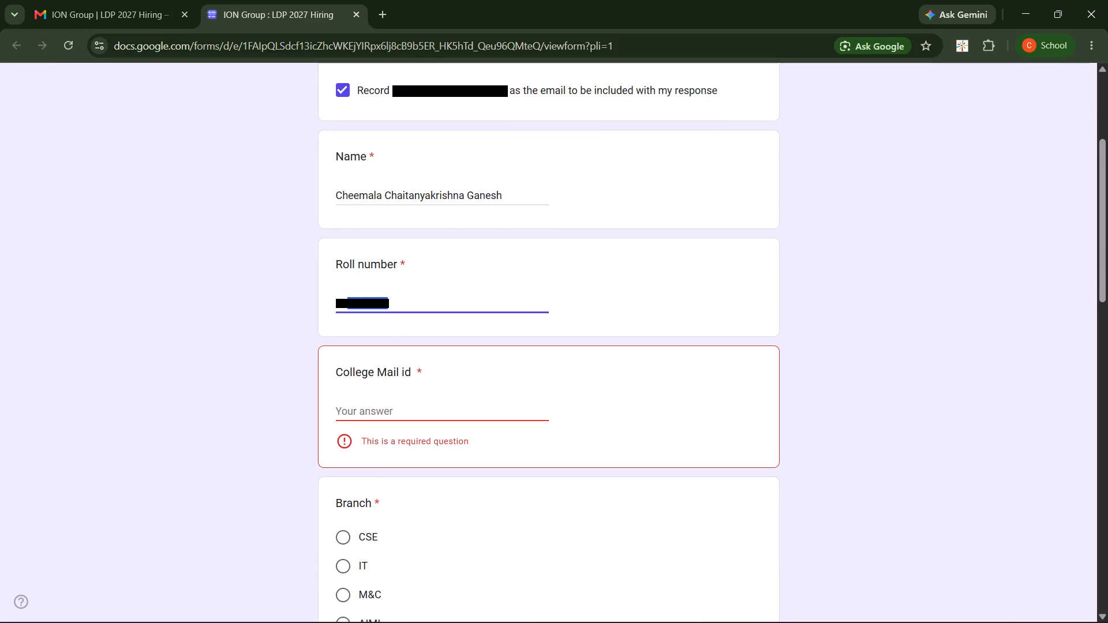
{"action": "left_click_drag", "start_coordinate": [345, 309], "coordinate": [330, 306]}
{"action": "key", "text": "ctrl+c"}
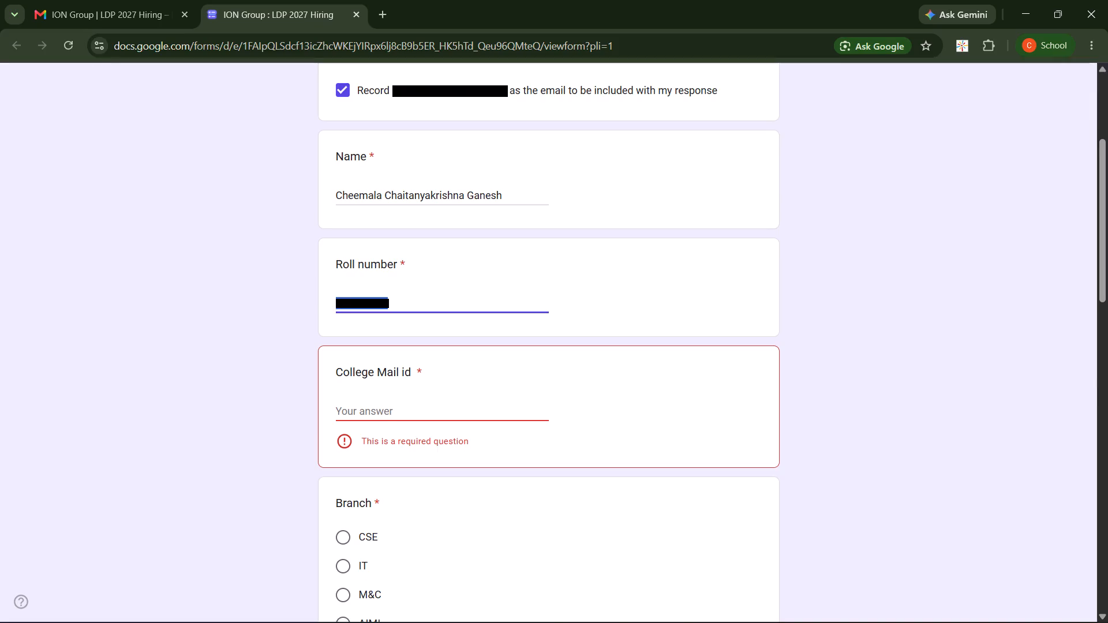
{"action": "left_click", "coordinate": [378, 407]}
{"action": "key", "text": "ctrl+v"}
{"action": "left_click", "coordinate": [463, 439]}
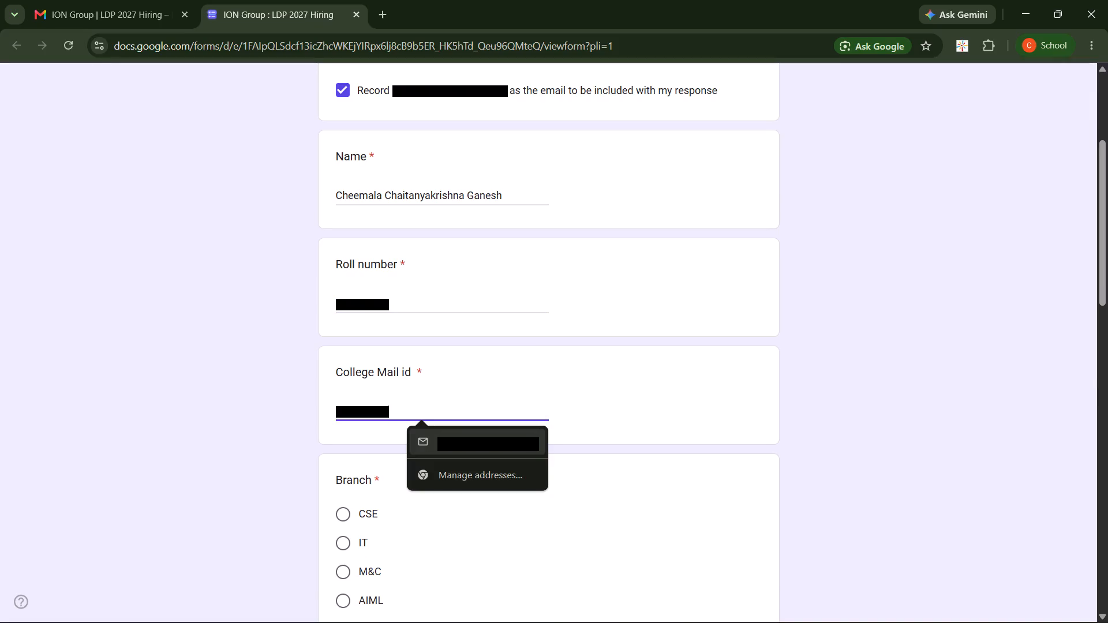
{"action": "left_click", "coordinate": [599, 410]}
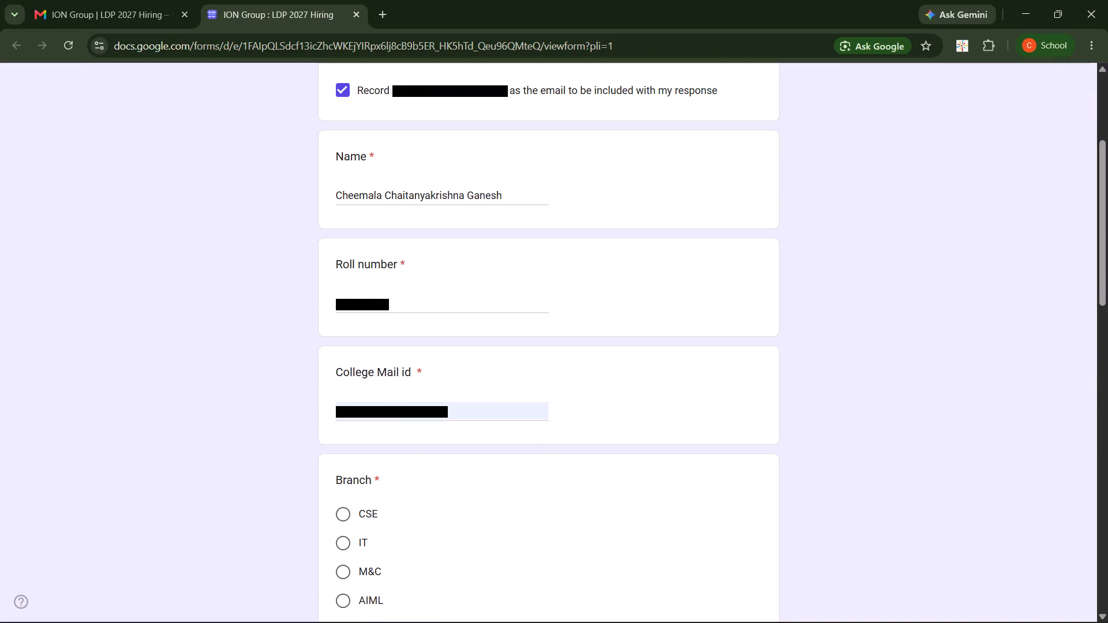
{"action": "left_click", "coordinate": [433, 298]}
{"action": "left_click", "coordinate": [475, 410]}
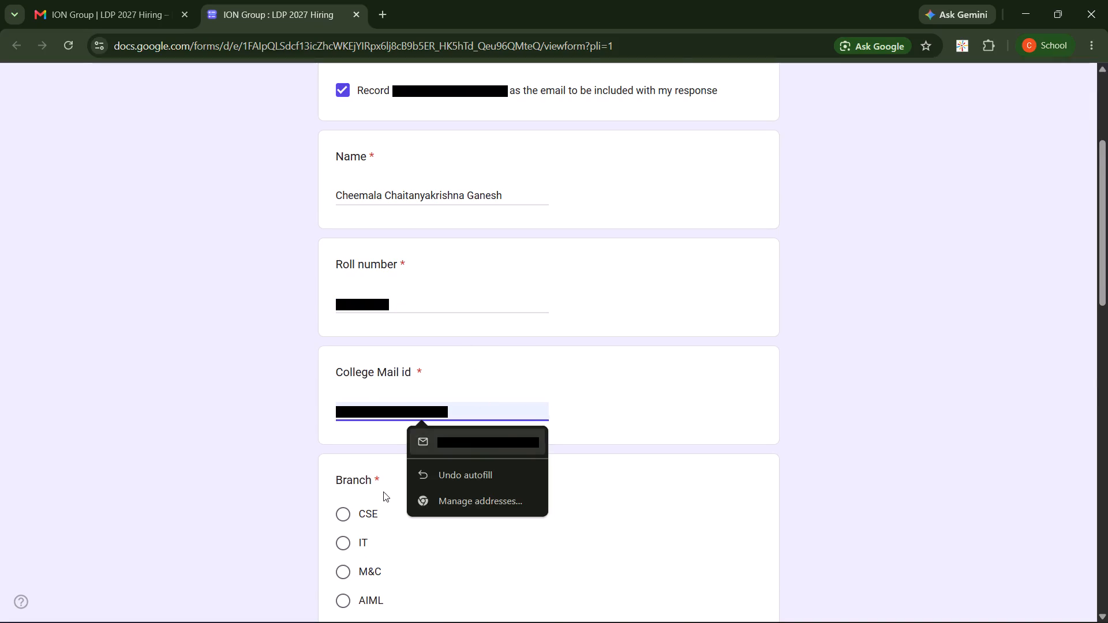
Choose ECE(IIOT) as the branch.
{"action": "scroll", "coordinate": [383, 493], "scroll_direction": "down", "scroll_amount": 1}
{"action": "scroll", "coordinate": [375, 554], "scroll_direction": "down", "scroll_amount": 1}
{"action": "left_click", "coordinate": [348, 510]}
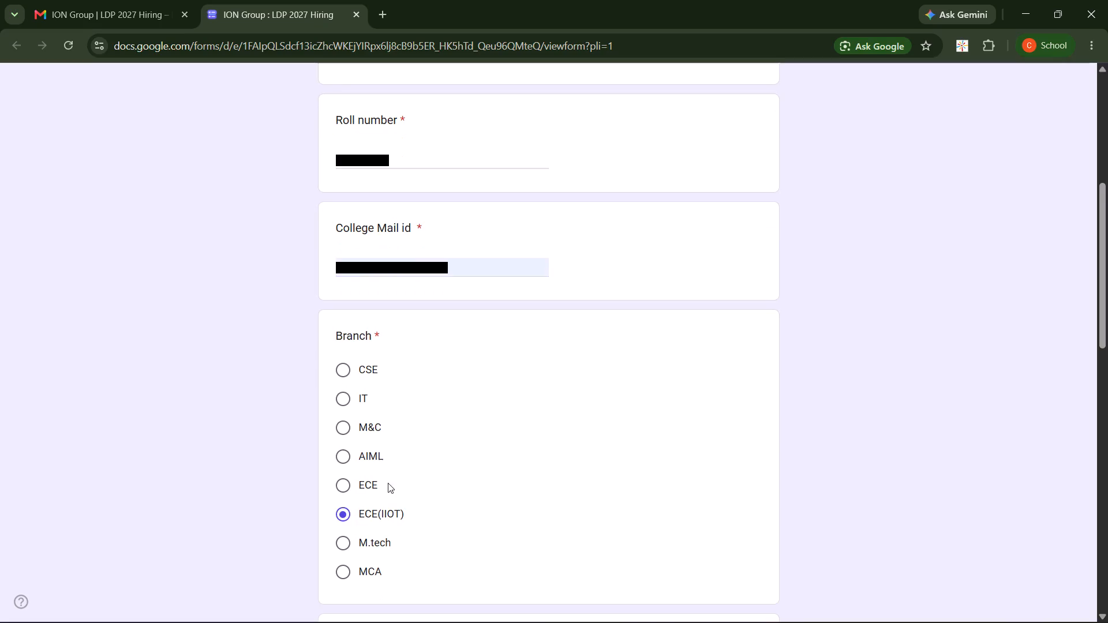
Review the answers given so far and look through the remaining questions from Contact number to Role.
{"action": "scroll", "coordinate": [392, 481], "scroll_direction": "up", "scroll_amount": 6}
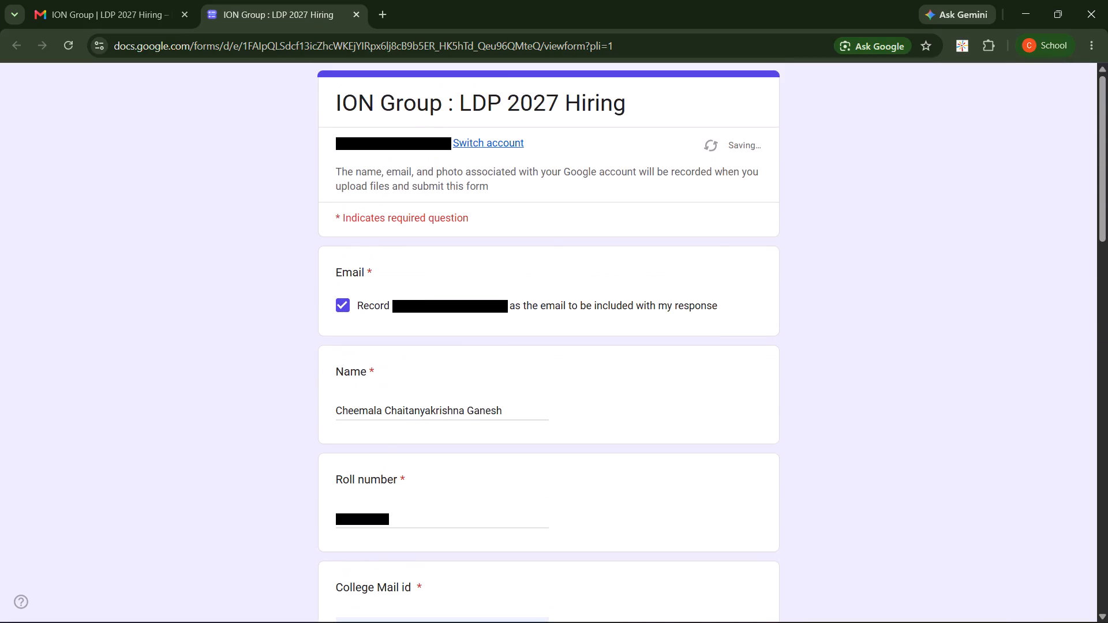
{"action": "scroll", "coordinate": [454, 422], "scroll_direction": "down", "scroll_amount": 4}
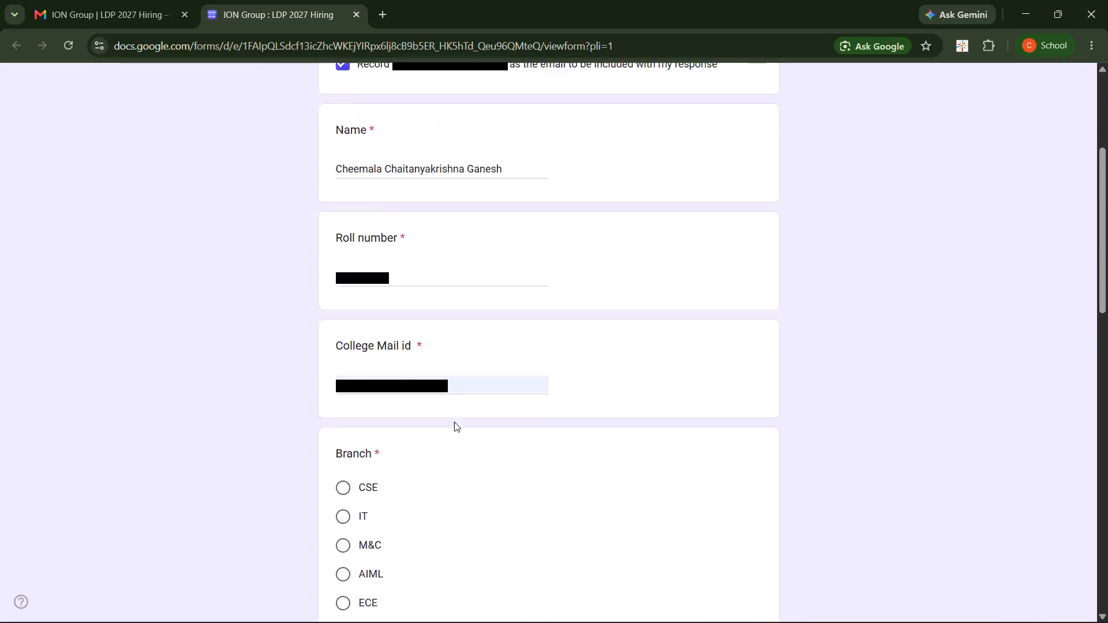
{"action": "scroll", "coordinate": [450, 421], "scroll_direction": "down", "scroll_amount": 8}
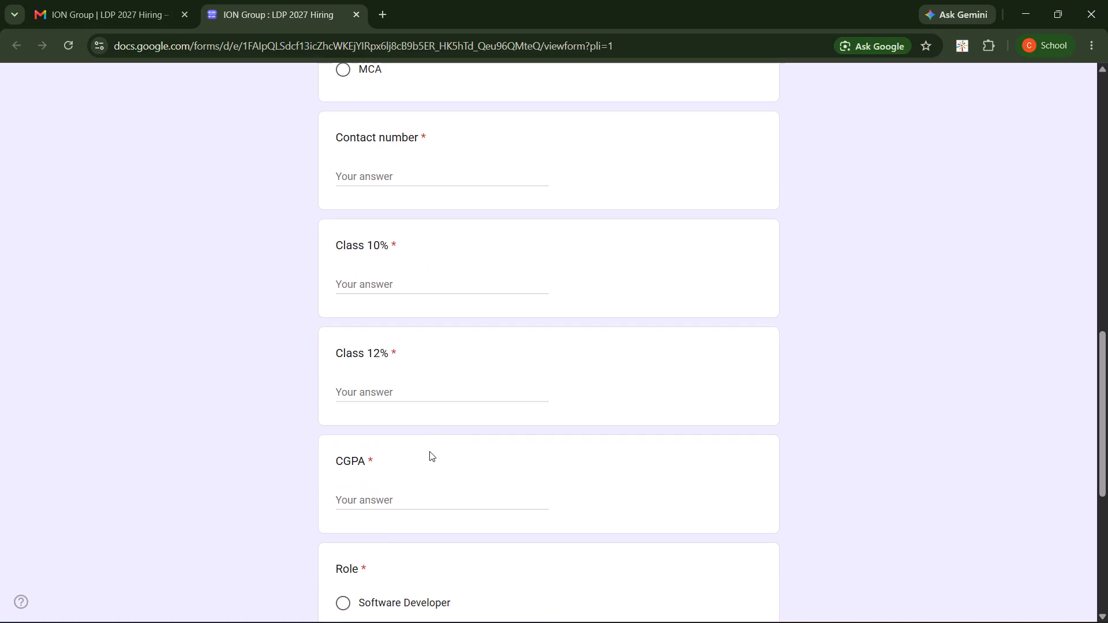
{"action": "scroll", "coordinate": [421, 391], "scroll_direction": "up", "scroll_amount": 2}
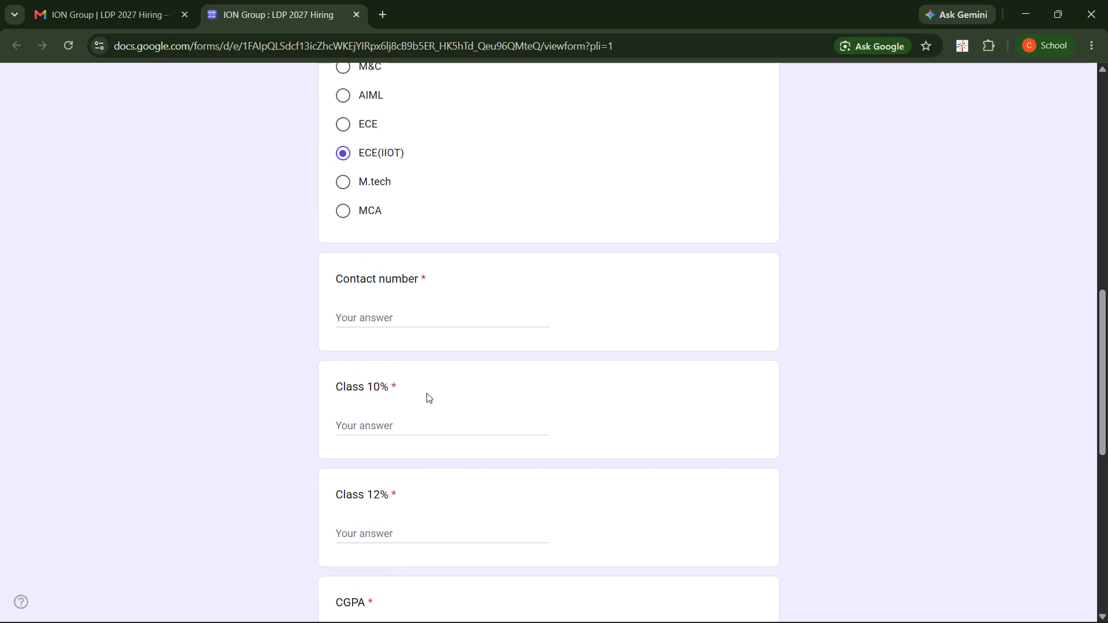
Choose Technical Product Analyst as the role, leaving the contact number and marks questions blank.
{"action": "left_click", "coordinate": [407, 315]}
{"action": "scroll", "coordinate": [440, 338], "scroll_direction": "down", "scroll_amount": 7}
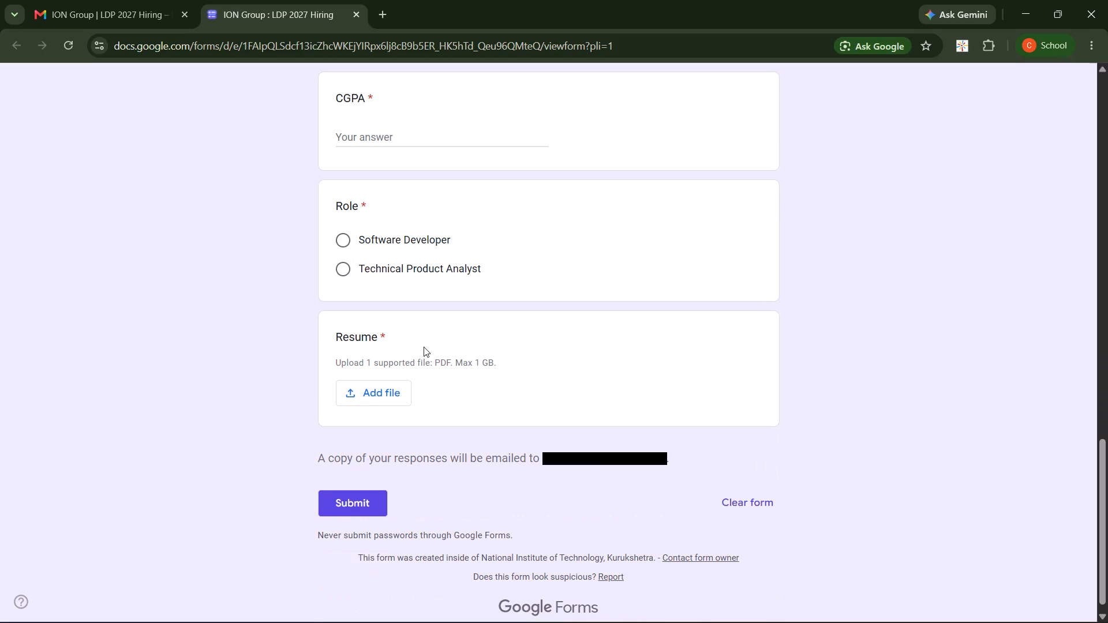
{"action": "left_click", "coordinate": [341, 276]}
{"action": "scroll", "coordinate": [417, 298], "scroll_direction": "up", "scroll_amount": 4}
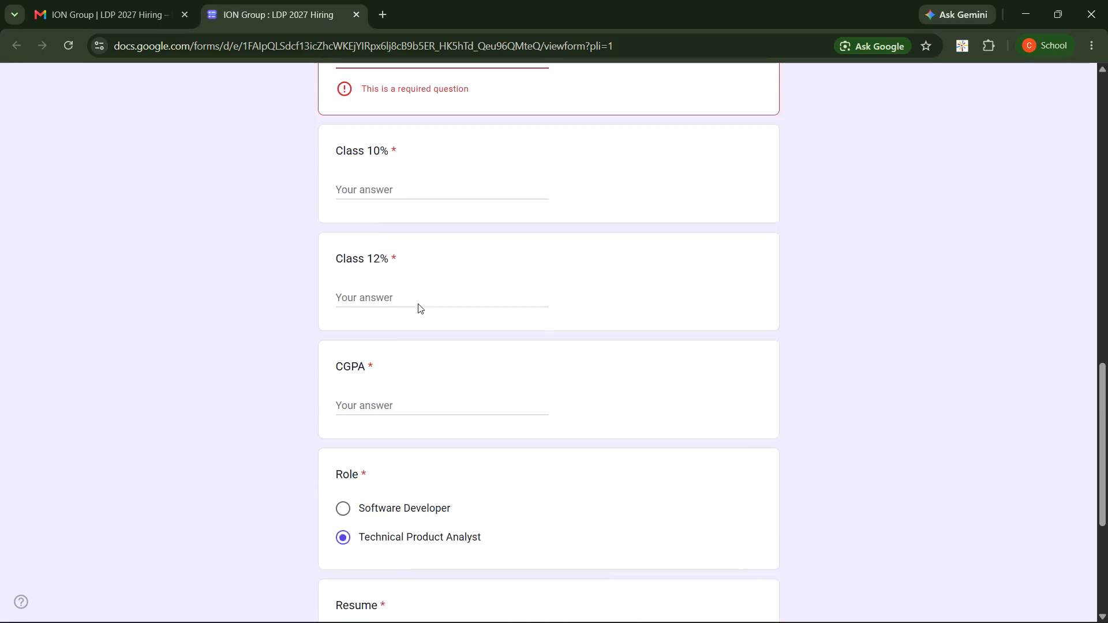
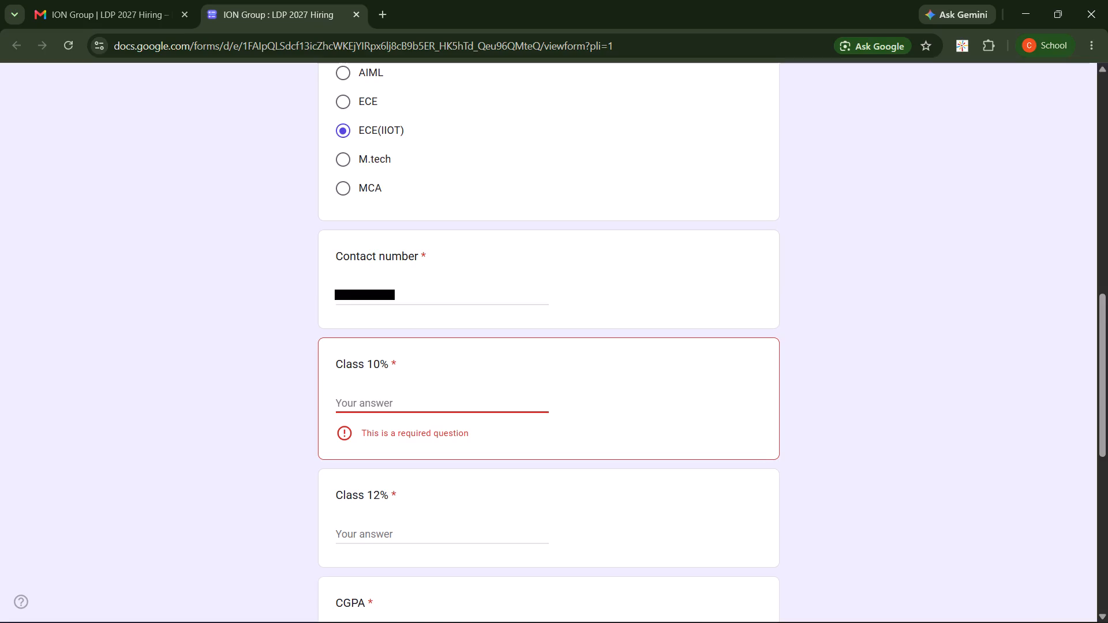
Enter 95.4 as the answer to the Class 10% question.
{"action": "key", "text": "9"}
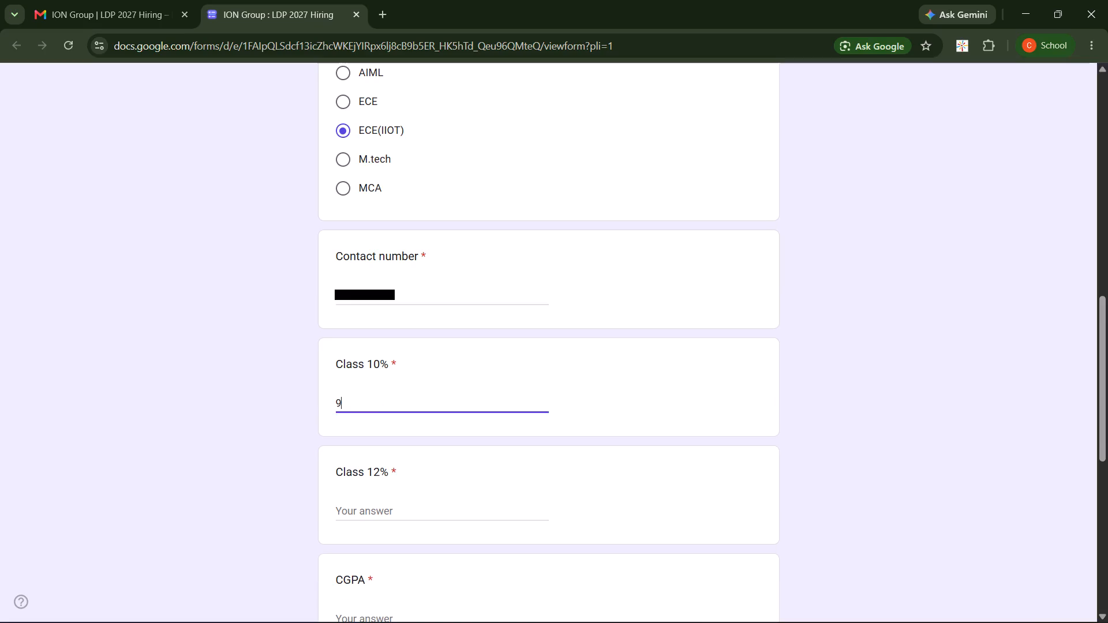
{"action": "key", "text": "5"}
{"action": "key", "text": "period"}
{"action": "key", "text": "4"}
Enter 92.2 as the answer to the Class 12% question.
{"action": "left_click", "coordinate": [438, 505]}
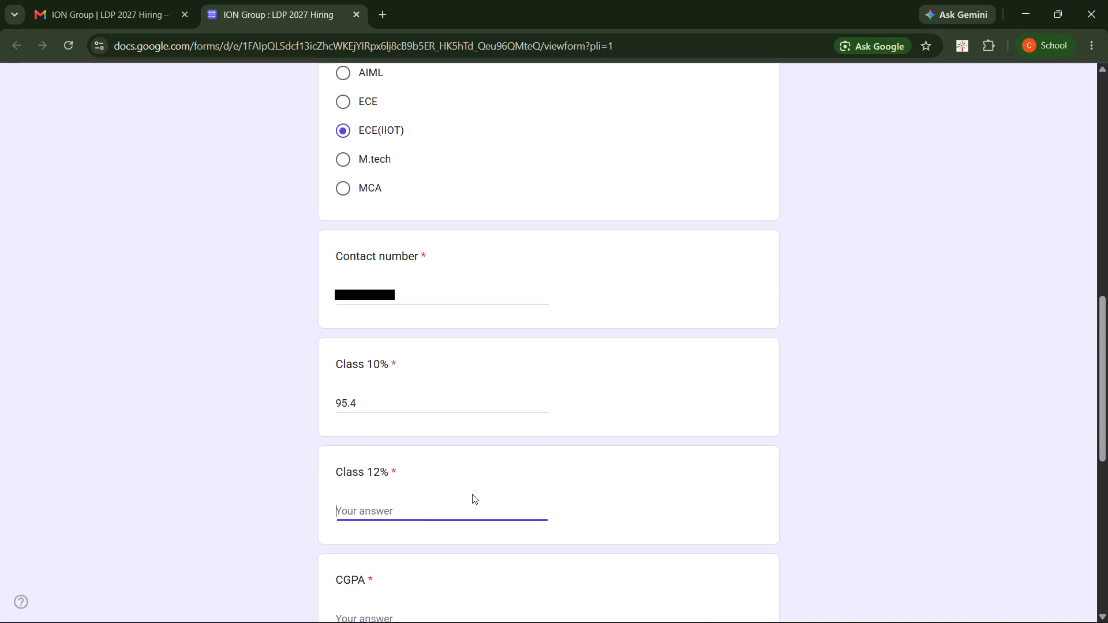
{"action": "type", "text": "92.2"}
Enter 9.05 as the answer to the CGPA question.
{"action": "scroll", "coordinate": [471, 491], "scroll_direction": "down", "scroll_amount": 2}
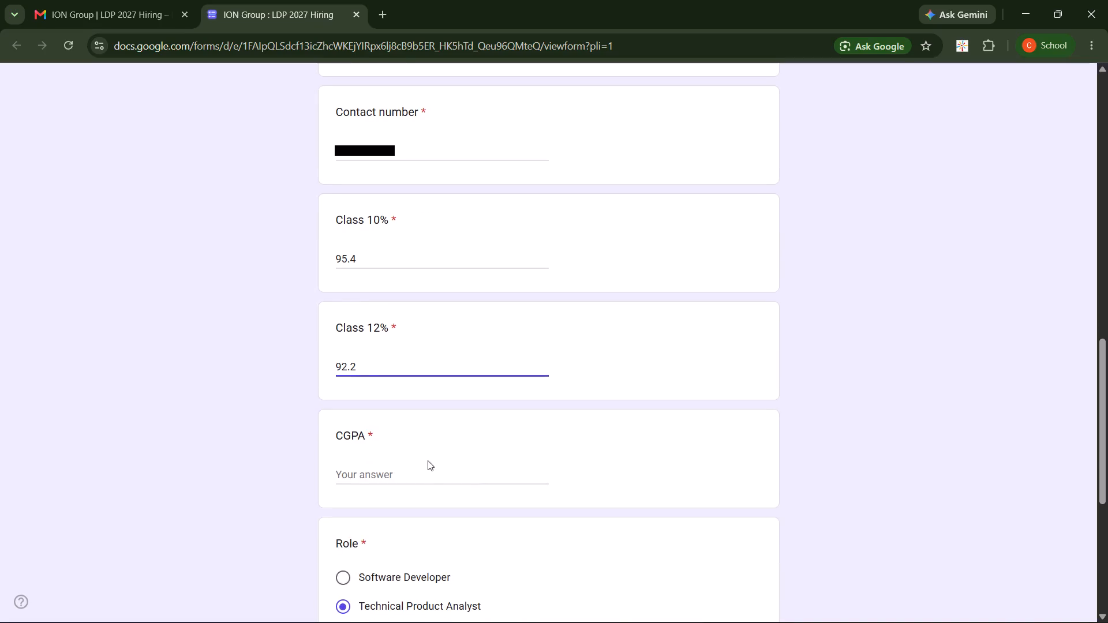
{"action": "left_click", "coordinate": [428, 460]}
{"action": "left_click", "coordinate": [422, 470]}
{"action": "scroll", "coordinate": [422, 470], "scroll_direction": "down", "scroll_amount": 3}
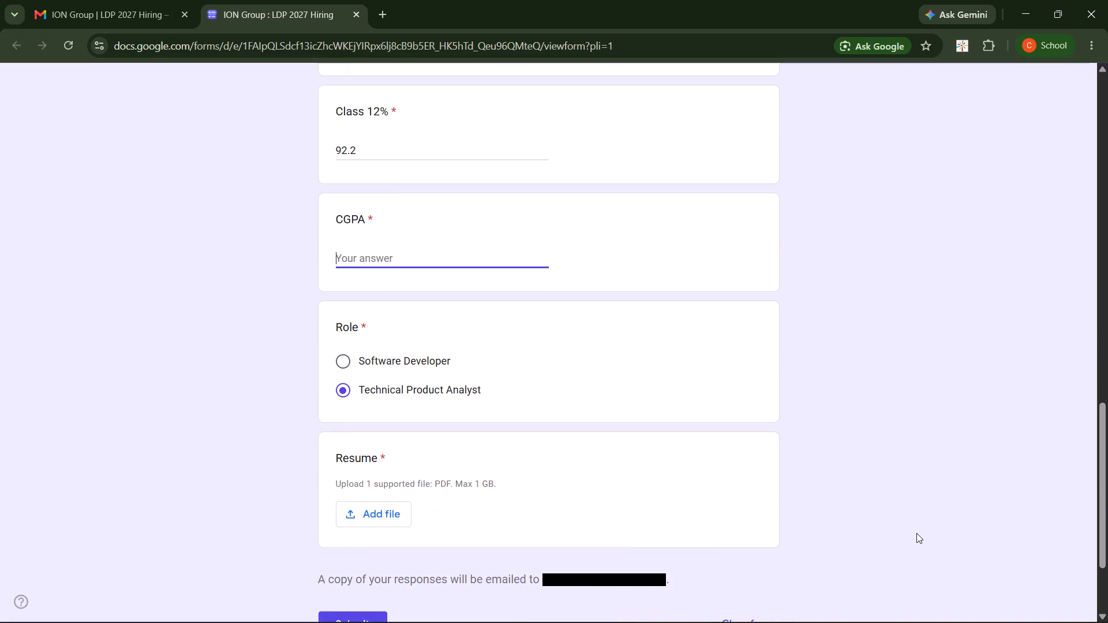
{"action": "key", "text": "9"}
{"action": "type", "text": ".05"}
{"action": "left_click", "coordinate": [993, 407]}
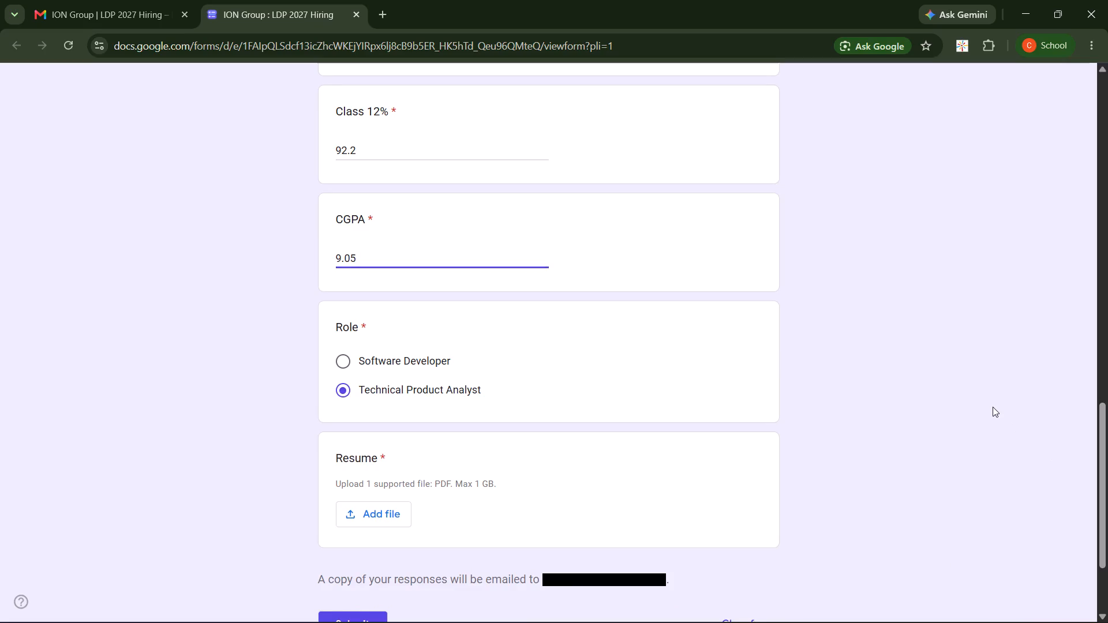
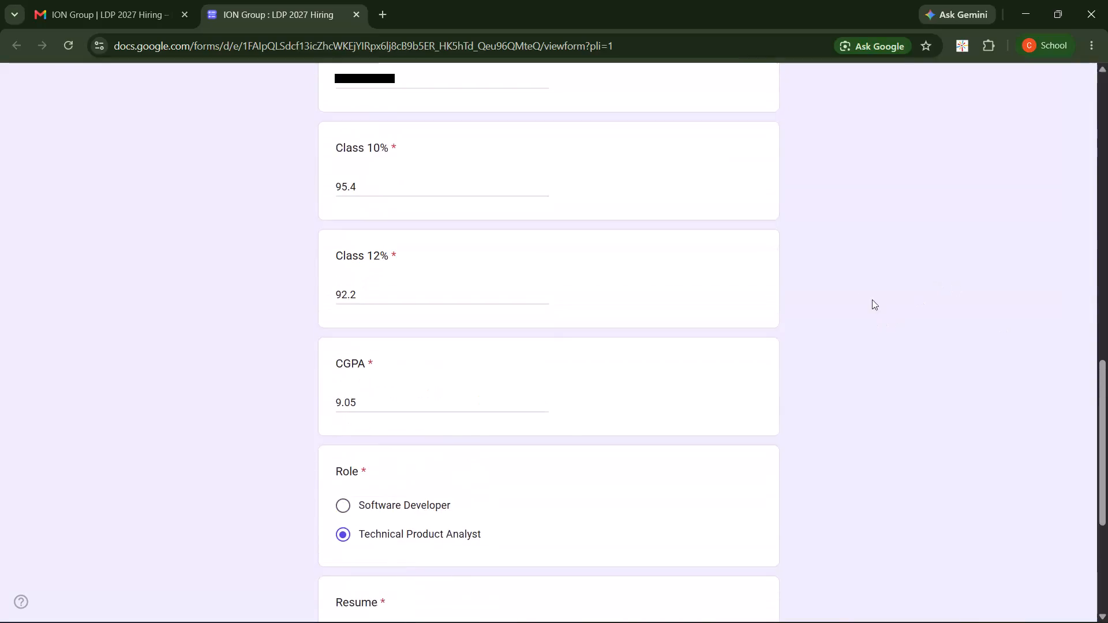
Review the completed answers from the email and name questions down to the role and resume questions.
{"action": "scroll", "coordinate": [855, 276], "scroll_direction": "up", "scroll_amount": 3}
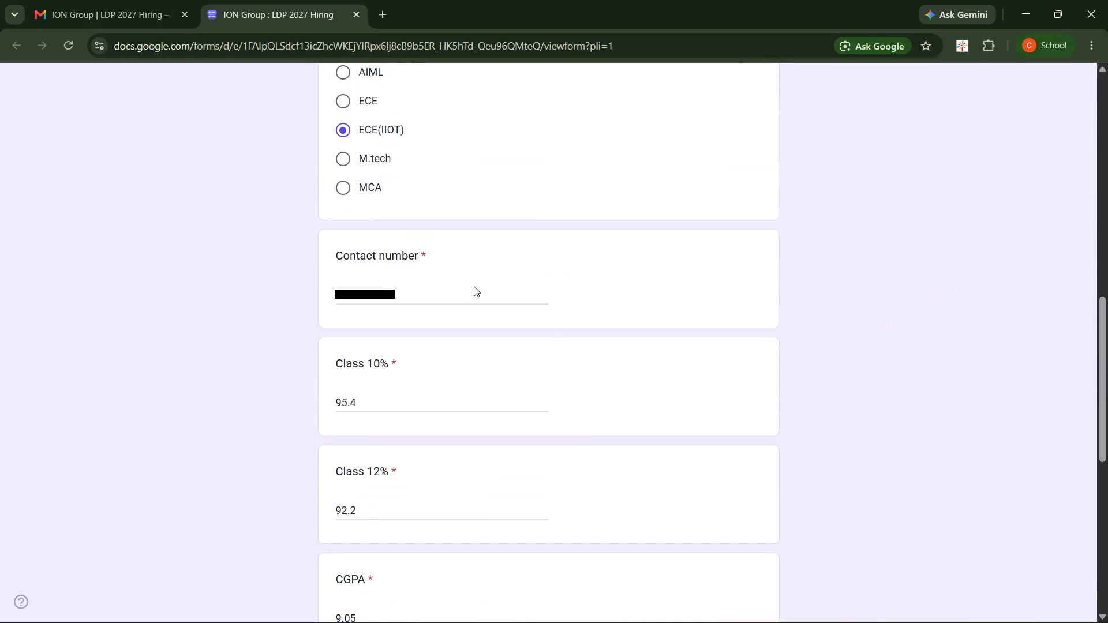
{"action": "scroll", "coordinate": [373, 272], "scroll_direction": "up", "scroll_amount": 12}
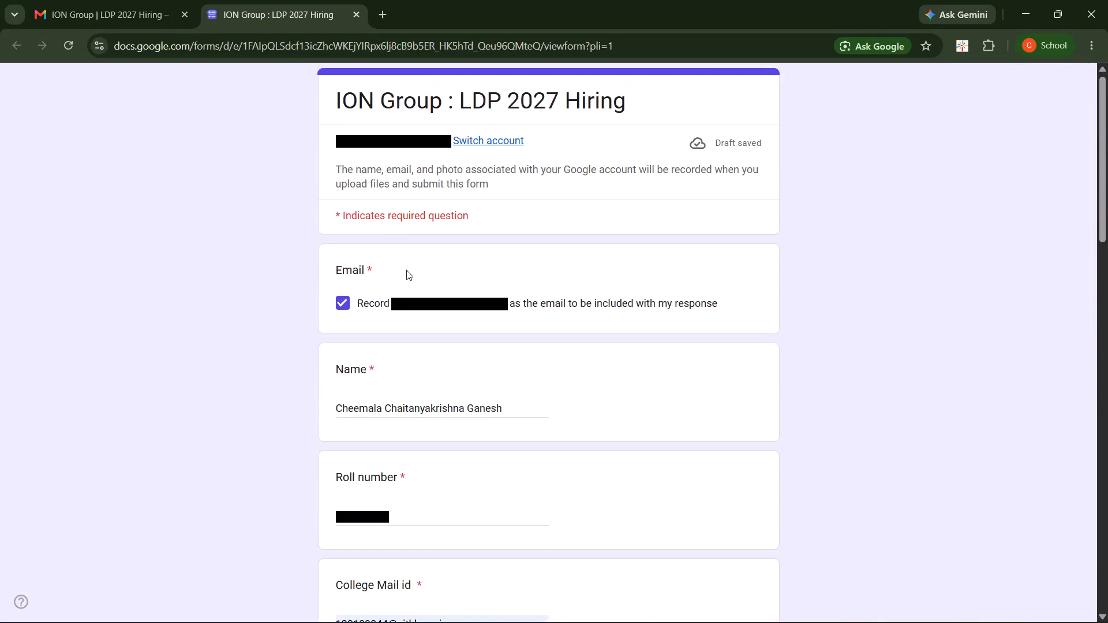
{"action": "scroll", "coordinate": [406, 270], "scroll_direction": "down", "scroll_amount": 5}
{"action": "scroll", "coordinate": [481, 266], "scroll_direction": "down", "scroll_amount": 14}
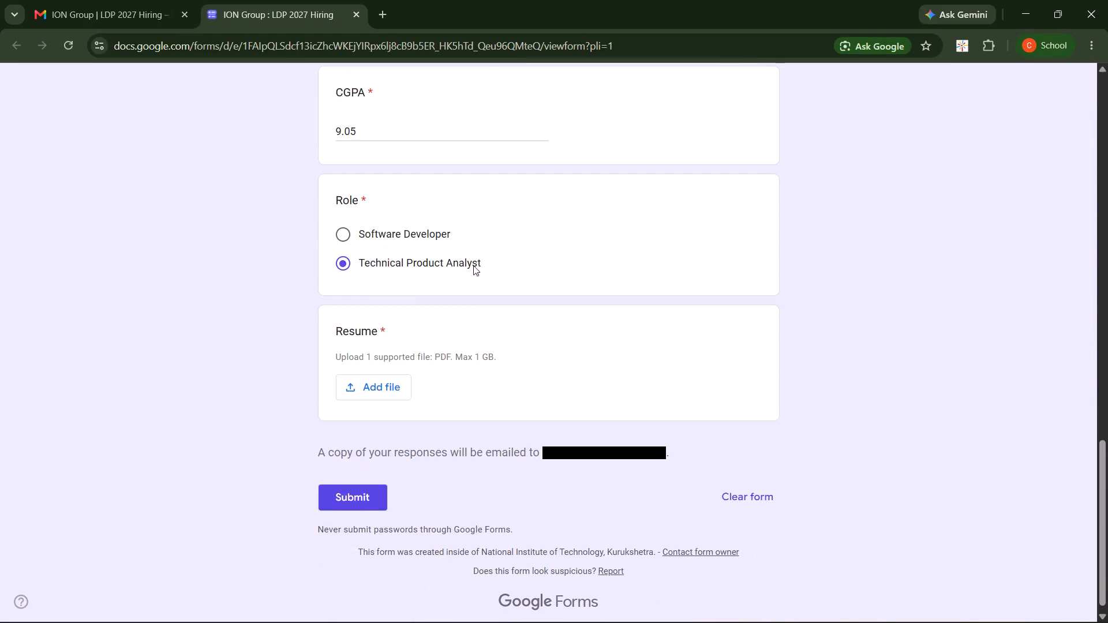
Open a blank tab beside the hiring form, leave it unused, and switch to the Brave browser.
{"action": "left_click", "coordinate": [381, 14]}
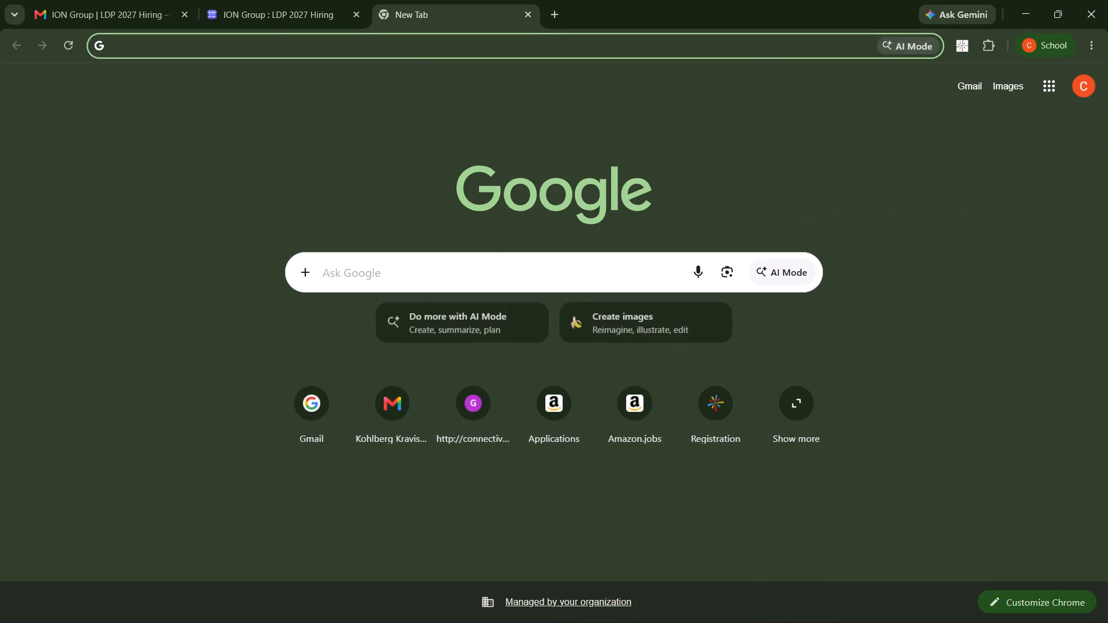
{"action": "left_click", "coordinate": [264, 38]}
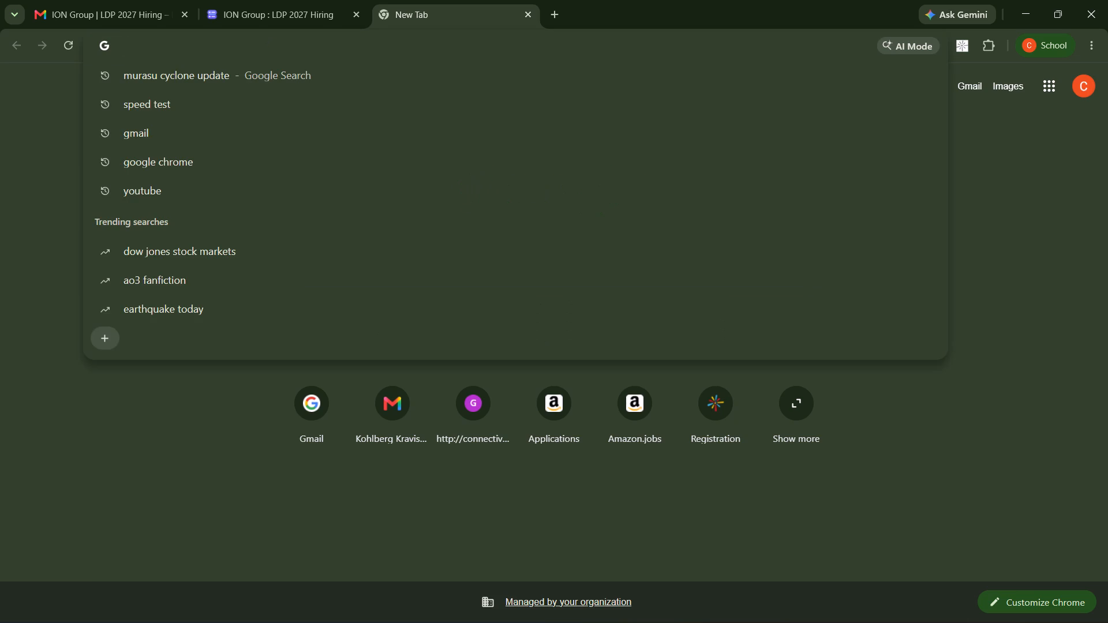
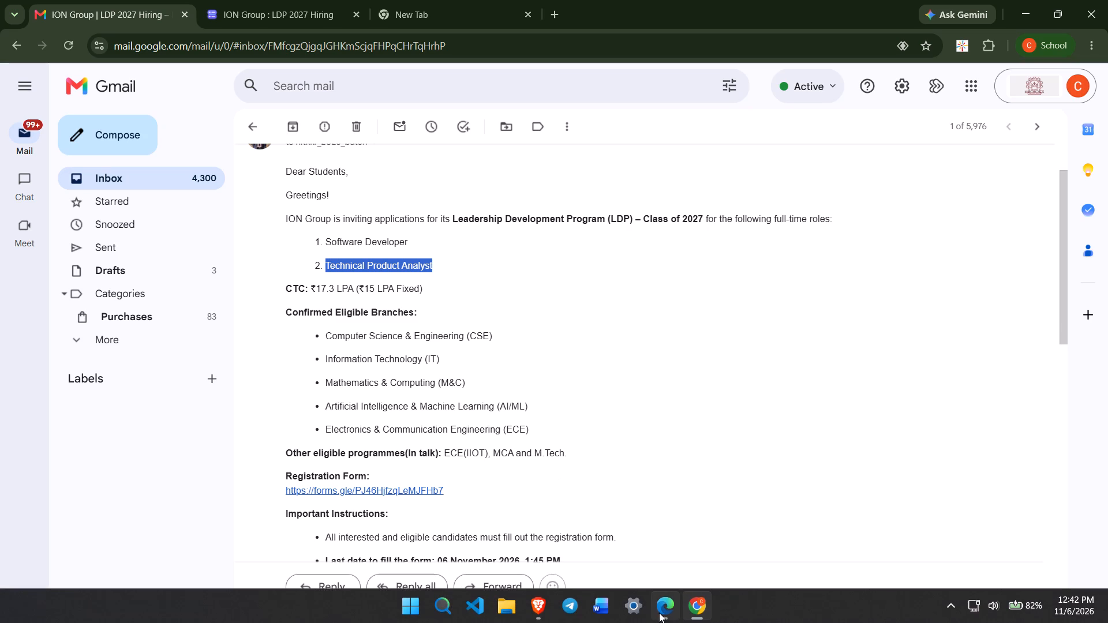
Switch to the Brave browser window showing the Overleaf list of resume projects.
{"action": "left_click", "coordinate": [403, 0]}
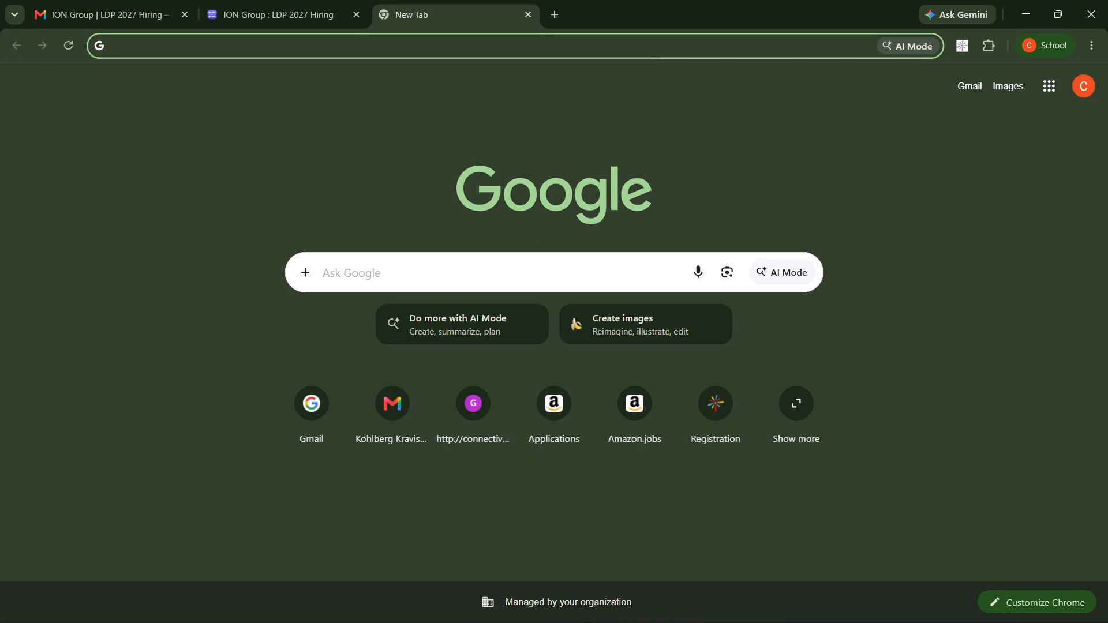
{"action": "left_click", "coordinate": [536, 606]}
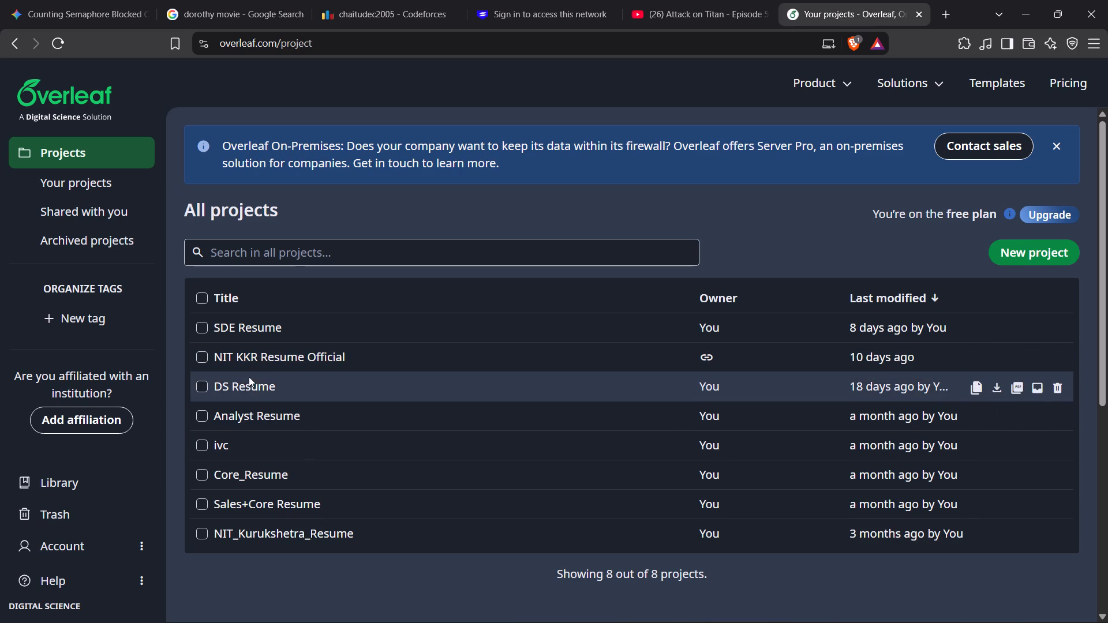
Open the DS Resume project from the Overleaf project list.
{"action": "left_click", "coordinate": [245, 325]}
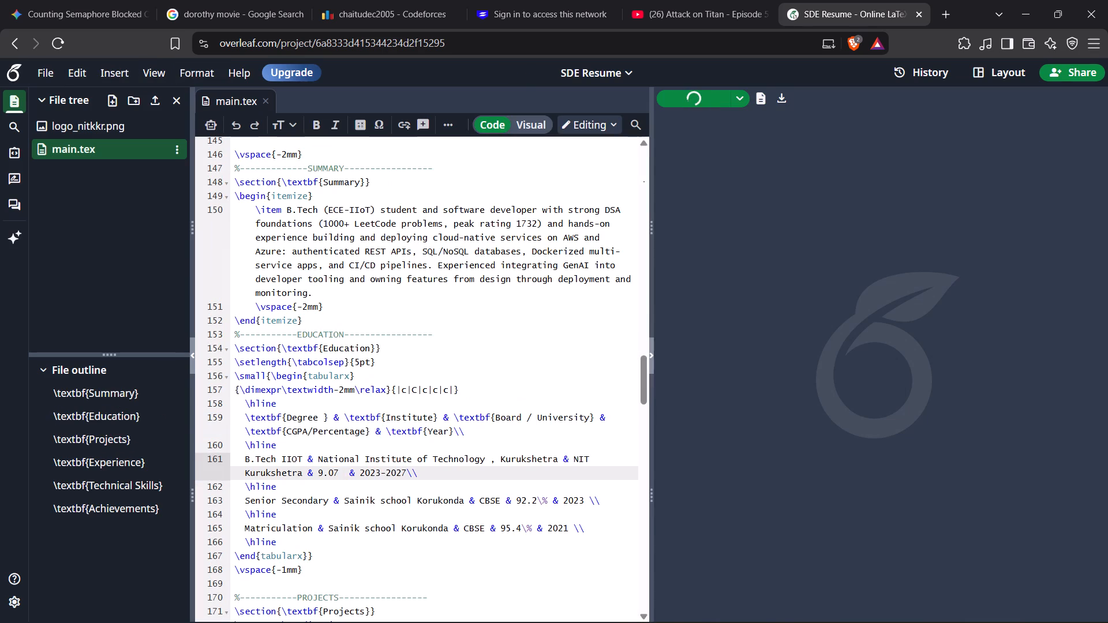
{"action": "left_click", "coordinate": [14, 44]}
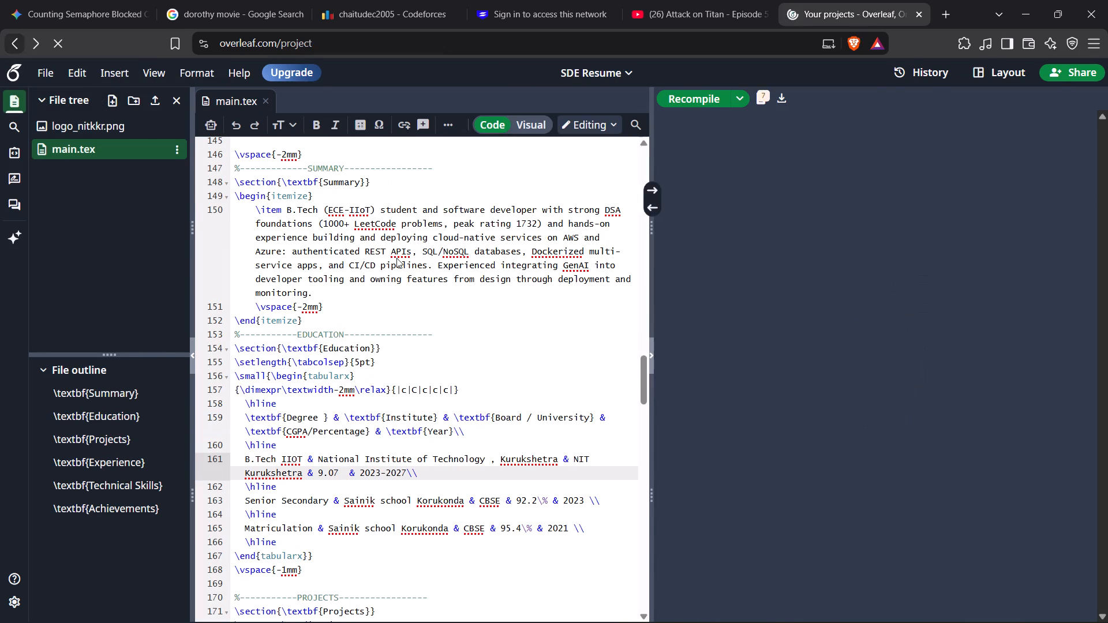
{"action": "left_click", "coordinate": [252, 390]}
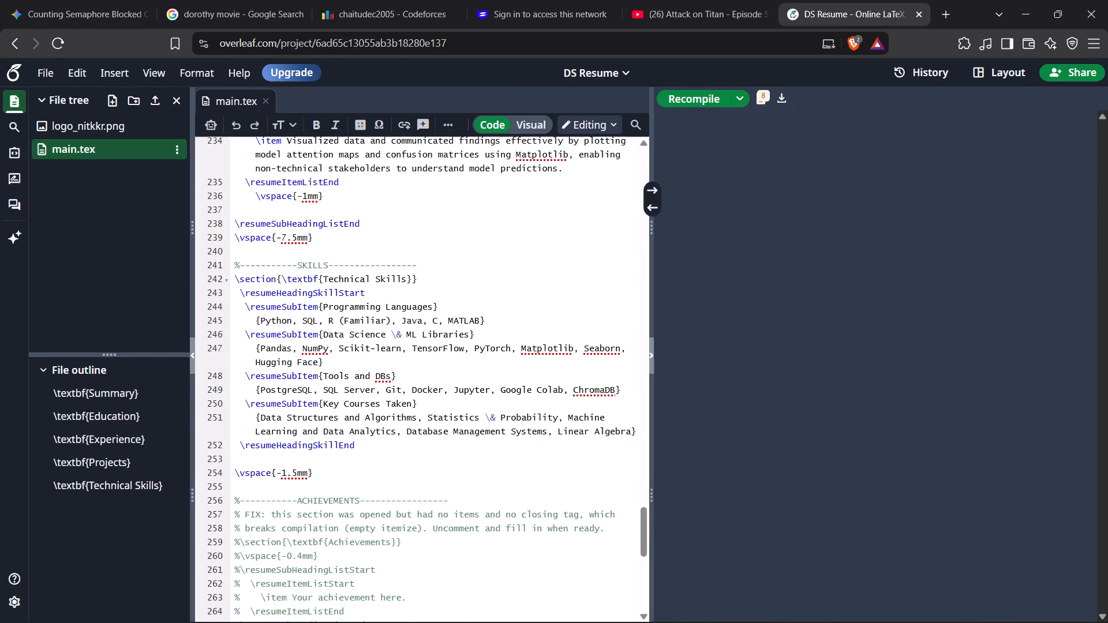
Copy the entire LaTeX source of the DS Resume's main.tex.
{"action": "scroll", "coordinate": [287, 362], "scroll_direction": "up", "scroll_amount": 4}
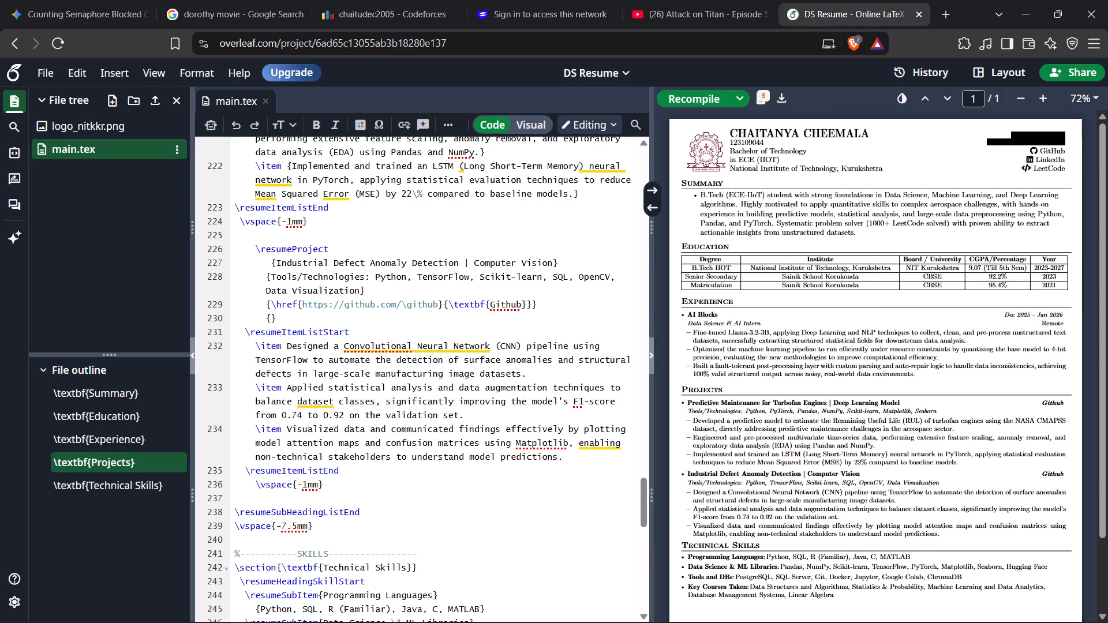
{"action": "left_click", "coordinate": [439, 235]}
{"action": "scroll", "coordinate": [500, 313], "scroll_direction": "down", "scroll_amount": 2}
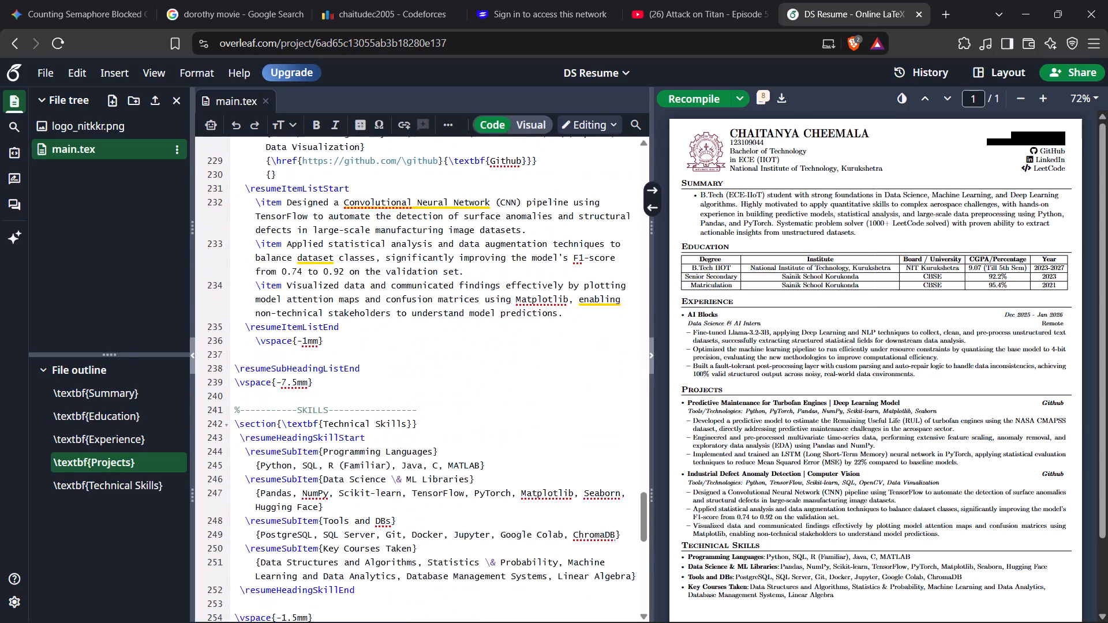
{"action": "scroll", "coordinate": [494, 310], "scroll_direction": "down", "scroll_amount": 5}
{"action": "scroll", "coordinate": [491, 310], "scroll_direction": "up", "scroll_amount": 4}
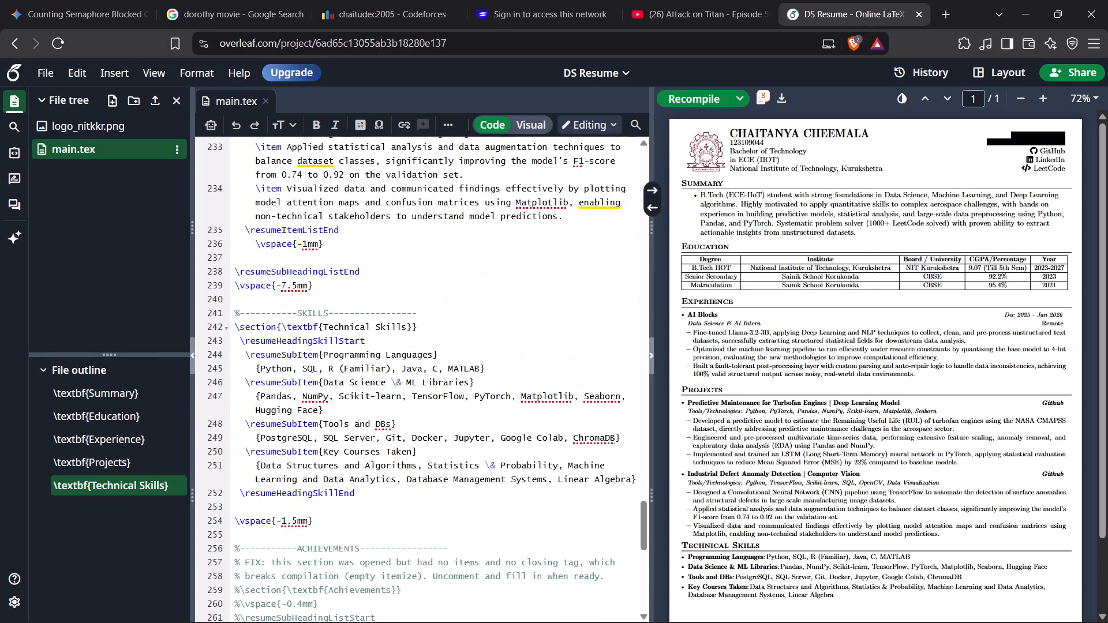
{"action": "scroll", "coordinate": [491, 310], "scroll_direction": "up", "scroll_amount": 4}
{"action": "key", "text": "ctrl+a"}
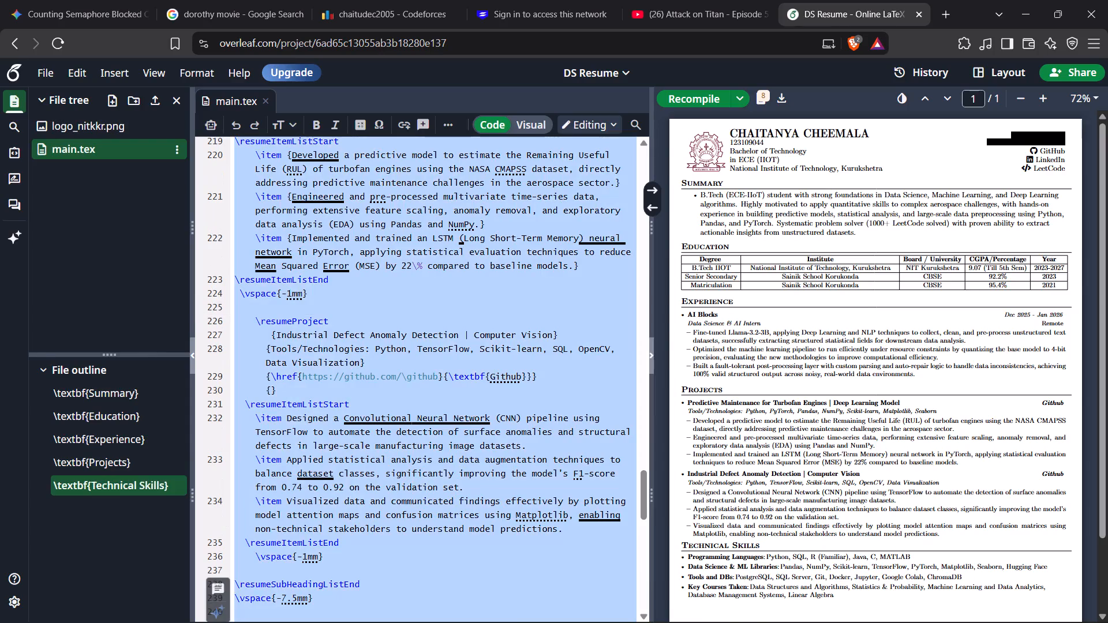
{"action": "key", "text": "ctrl+c"}
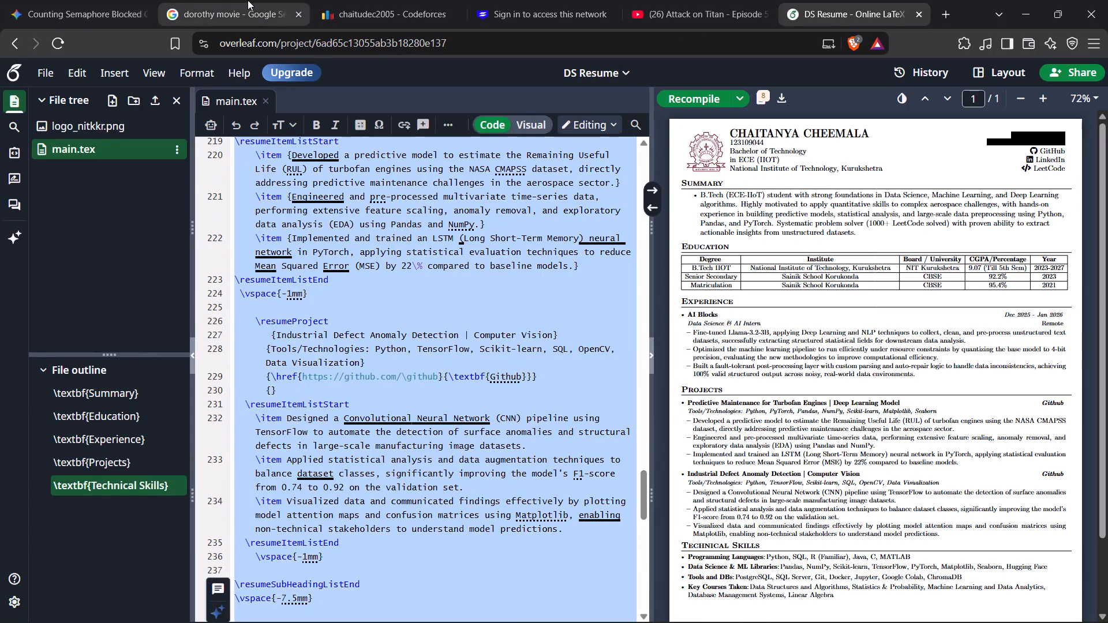
{"action": "left_click", "coordinate": [248, 0]}
{"action": "left_click", "coordinate": [945, 21]}
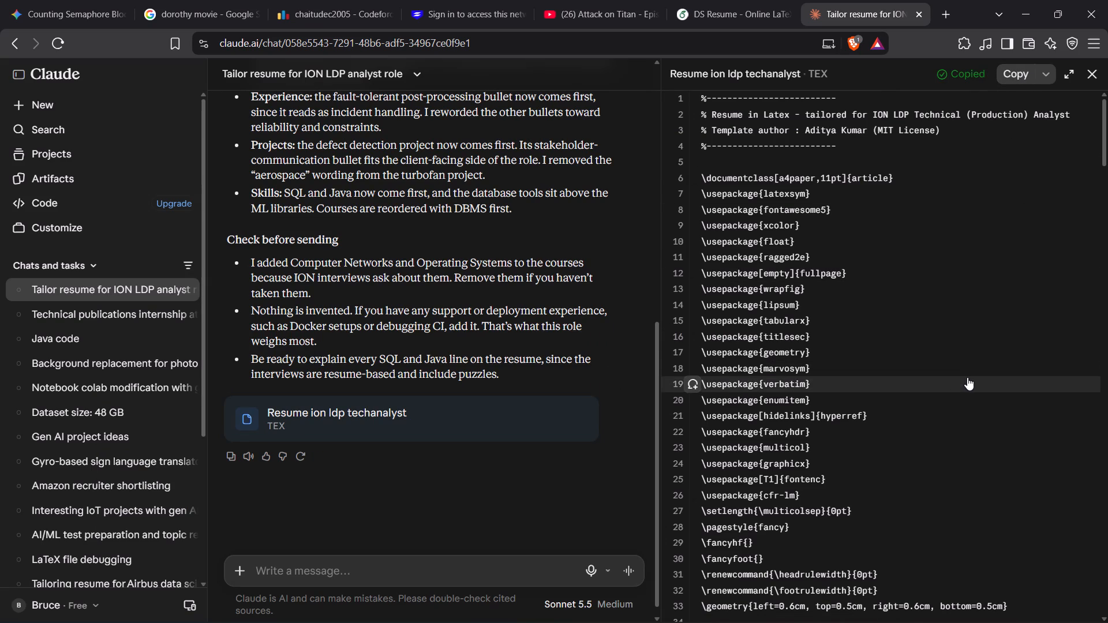
{"action": "left_click", "coordinate": [746, 0]}
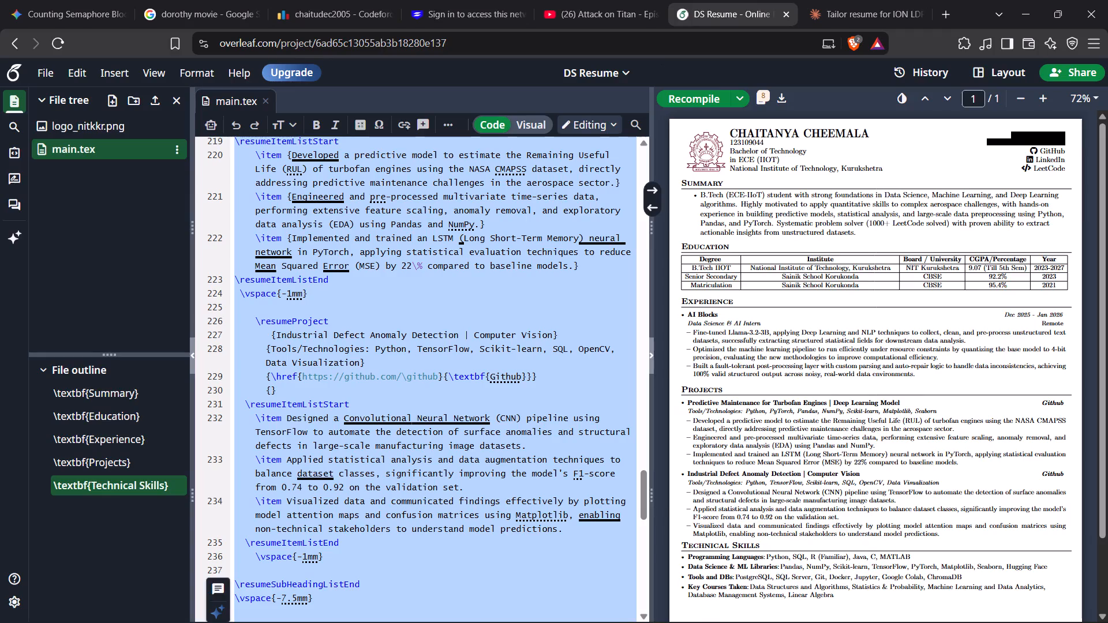
{"action": "key", "text": "ctrl+v"}
{"action": "scroll", "coordinate": [493, 246], "scroll_direction": "up", "scroll_amount": 7}
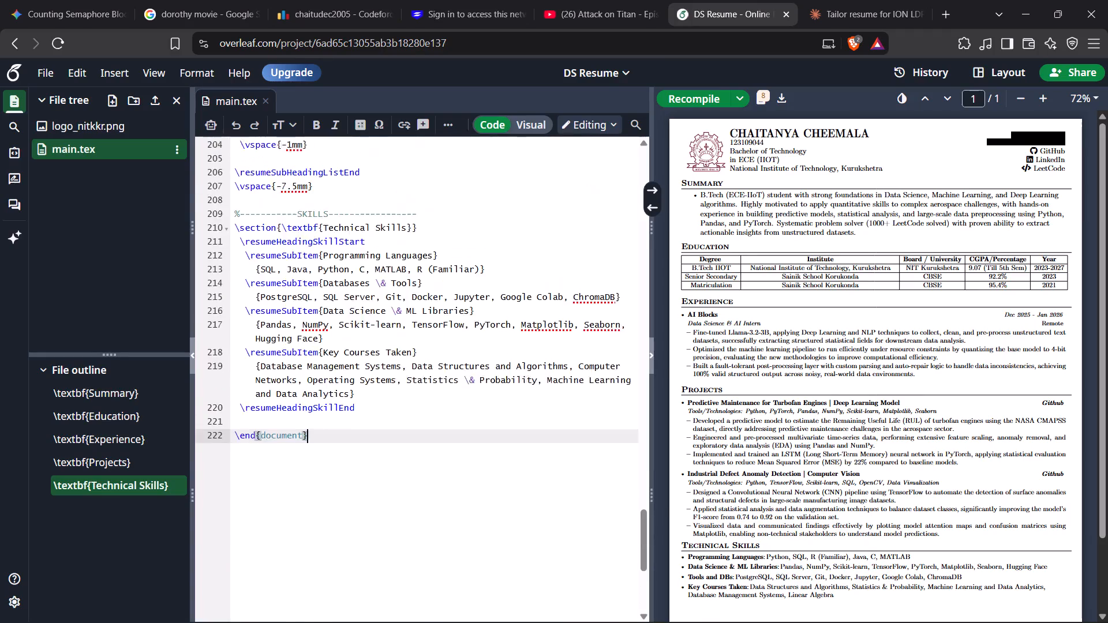
{"action": "scroll", "coordinate": [486, 254], "scroll_direction": "up", "scroll_amount": 1}
{"action": "left_click", "coordinate": [689, 98]}
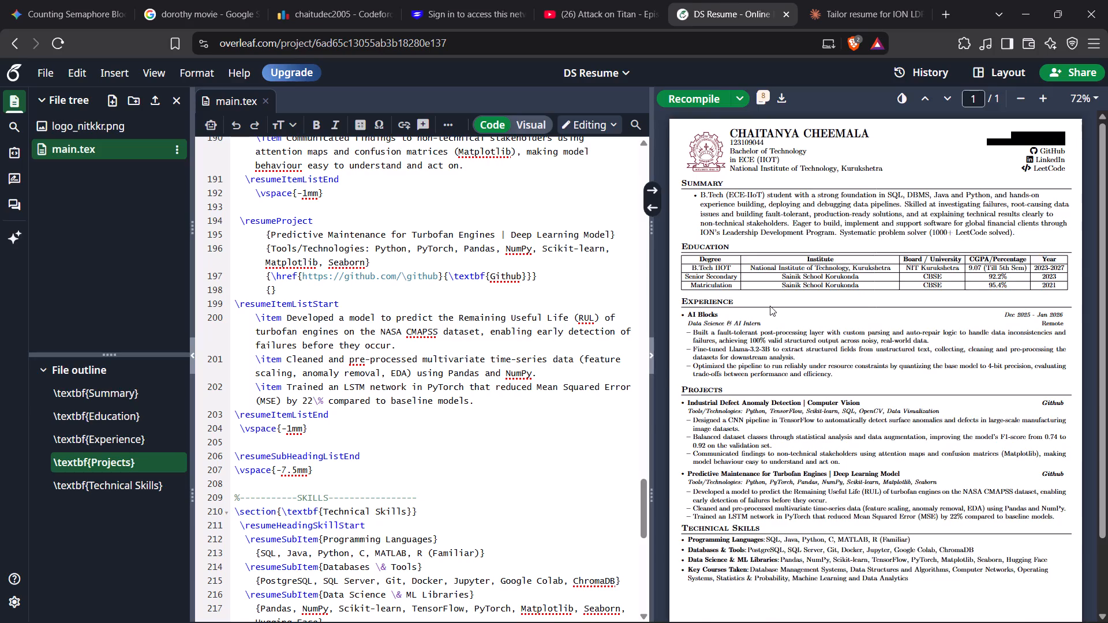
{"action": "scroll", "coordinate": [767, 310], "scroll_direction": "down", "scroll_amount": 2}
{"action": "scroll", "coordinate": [760, 317], "scroll_direction": "up", "scroll_amount": 3}
{"action": "scroll", "coordinate": [759, 319], "scroll_direction": "down", "scroll_amount": 4}
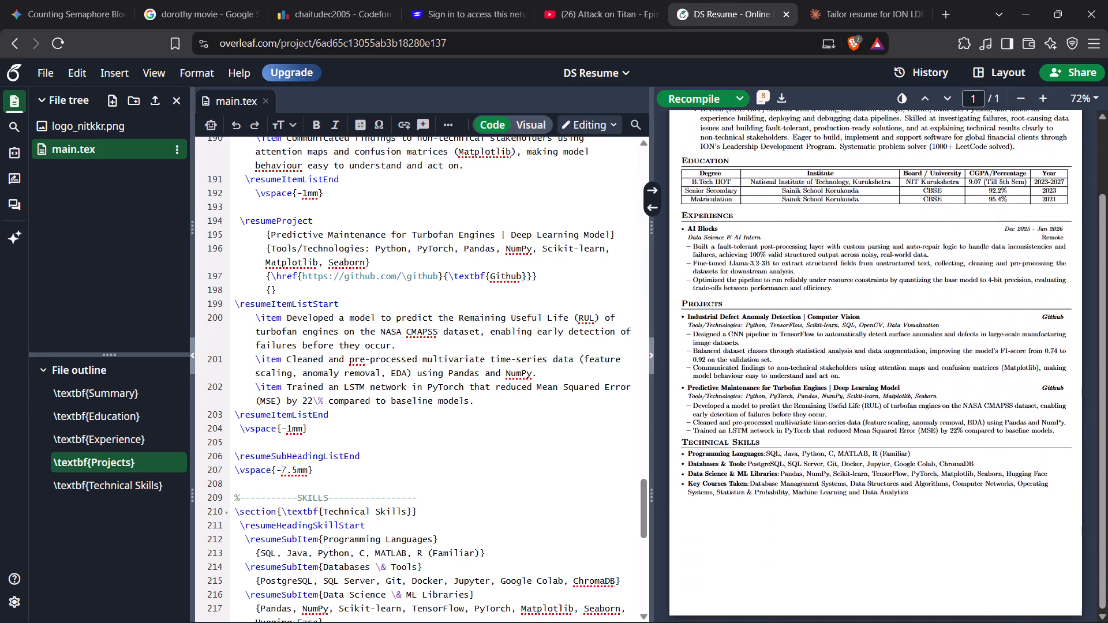
{"action": "scroll", "coordinate": [759, 319], "scroll_direction": "up", "scroll_amount": 3}
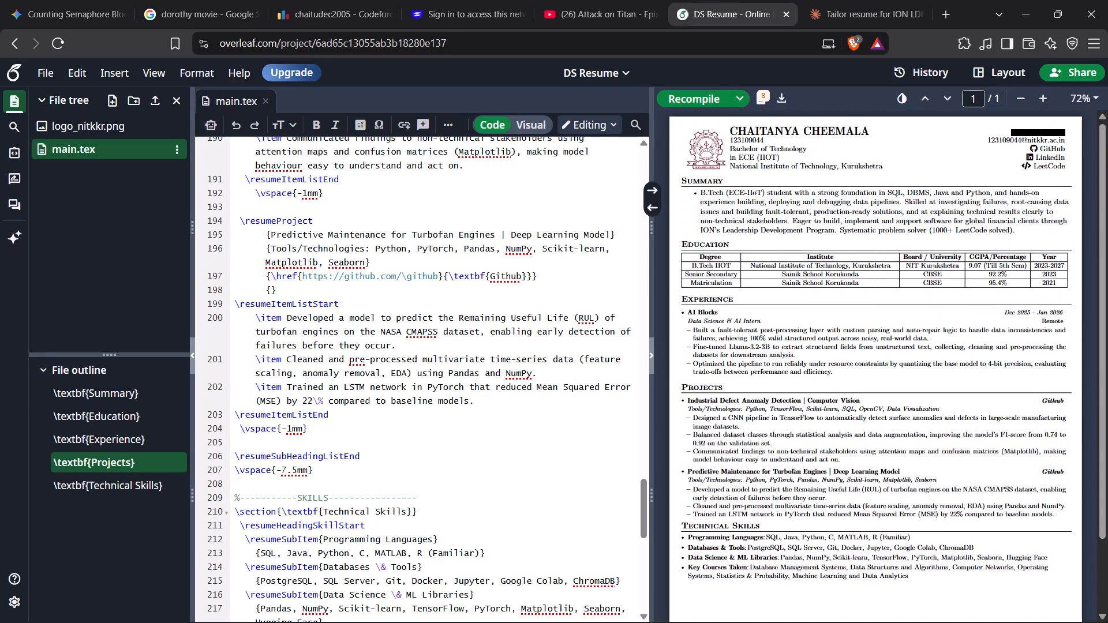
Open the SDE Resume project in a separate browser tab, keeping the DS Resume project open.
{"action": "scroll", "coordinate": [759, 319], "scroll_direction": "down", "scroll_amount": 5}
{"action": "scroll", "coordinate": [534, 358], "scroll_direction": "down", "scroll_amount": 5}
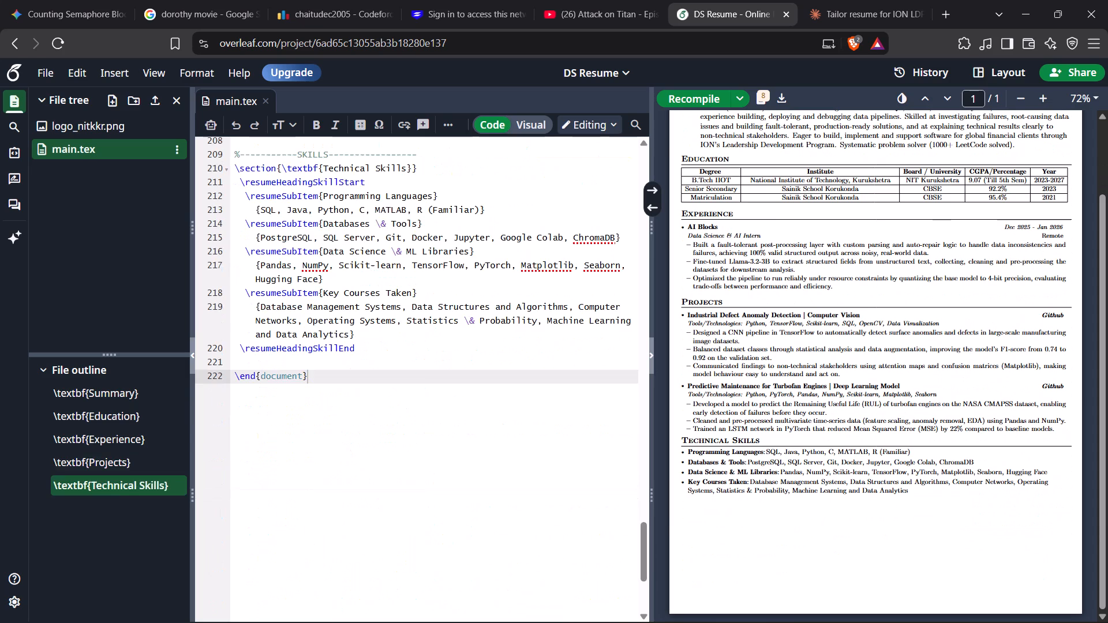
{"action": "scroll", "coordinate": [506, 354], "scroll_direction": "up", "scroll_amount": 2}
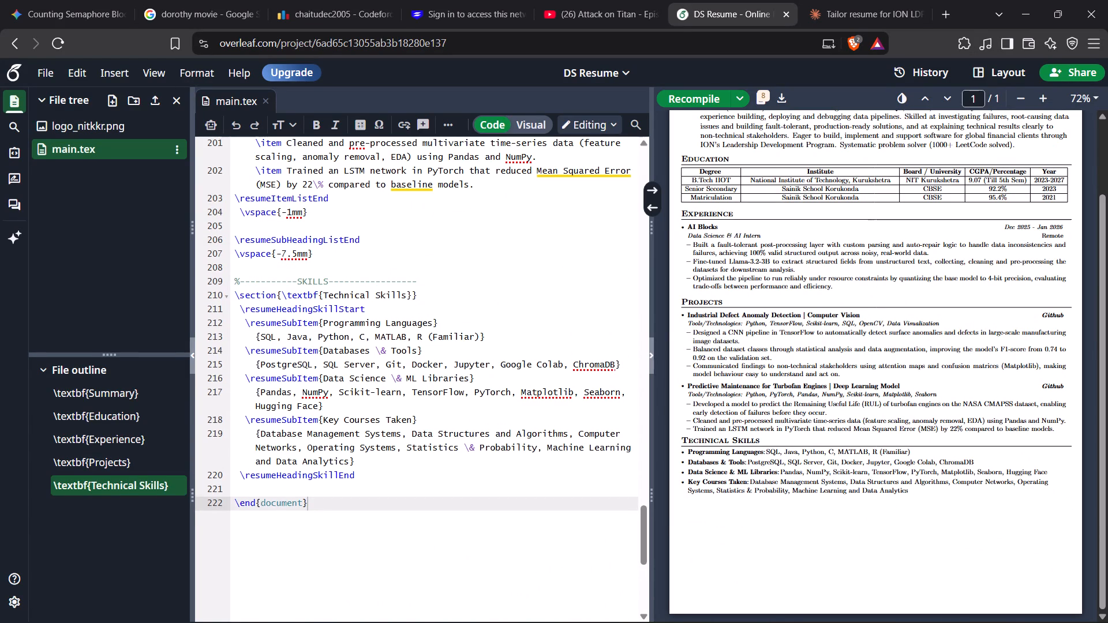
{"action": "scroll", "coordinate": [478, 361], "scroll_direction": "up", "scroll_amount": 3}
{"action": "scroll", "coordinate": [481, 358], "scroll_direction": "down", "scroll_amount": 3}
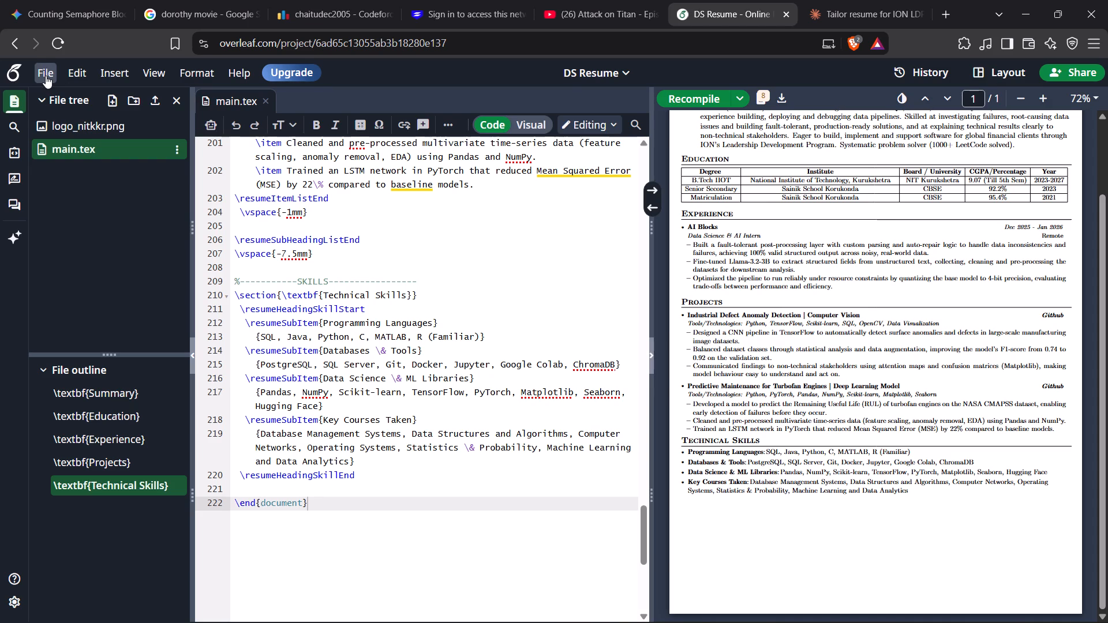
{"action": "right_click", "coordinate": [16, 75]}
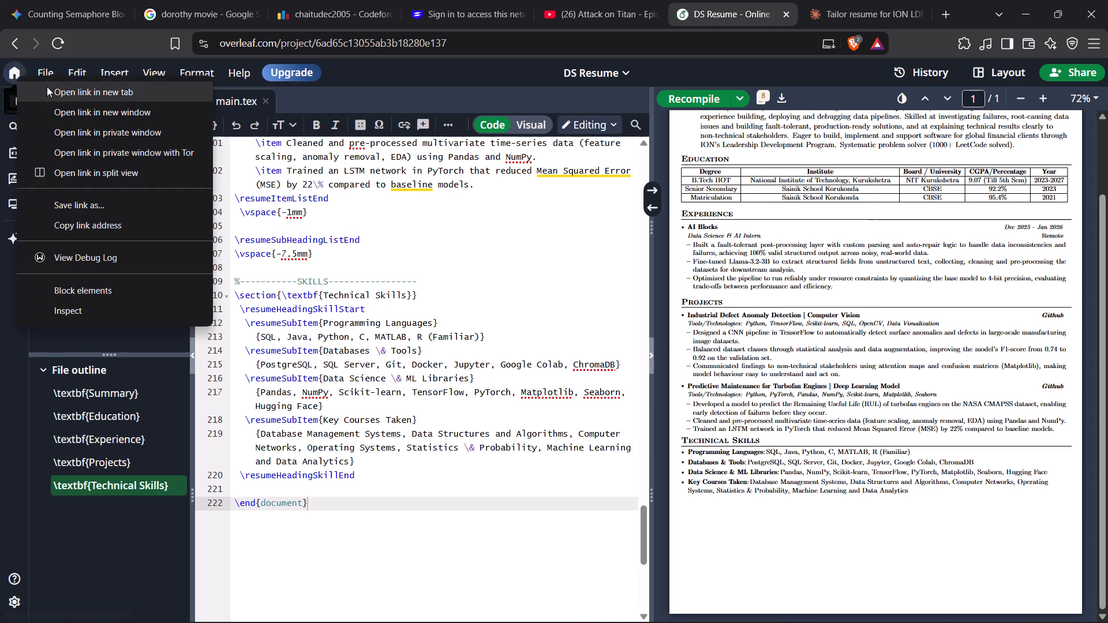
{"action": "left_click", "coordinate": [50, 87]}
{"action": "left_click", "coordinate": [757, 0]}
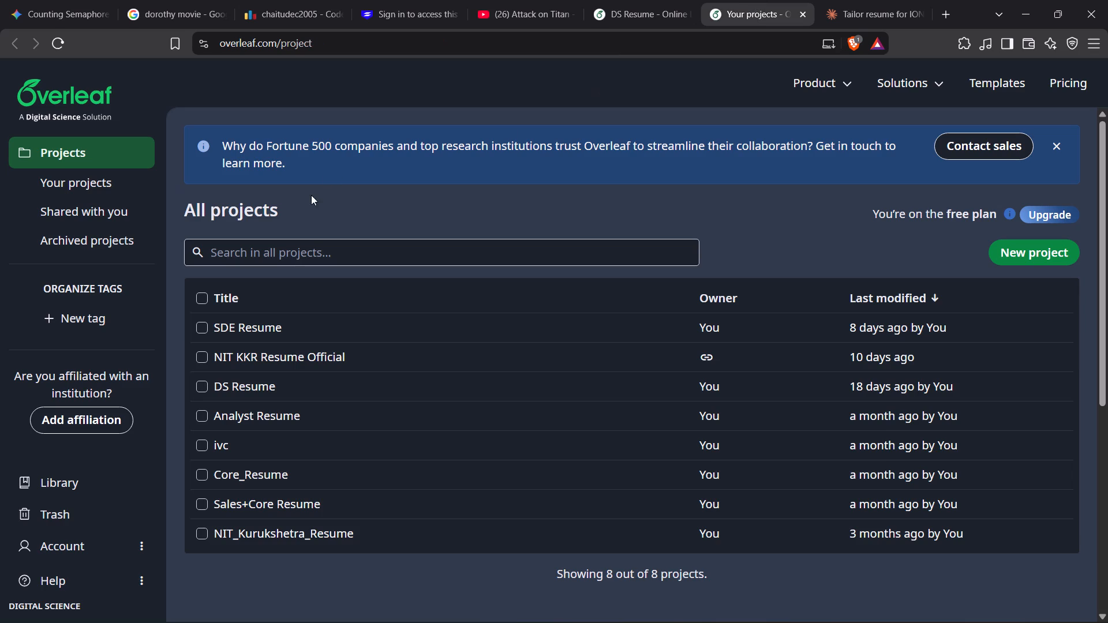
{"action": "left_click", "coordinate": [270, 332]}
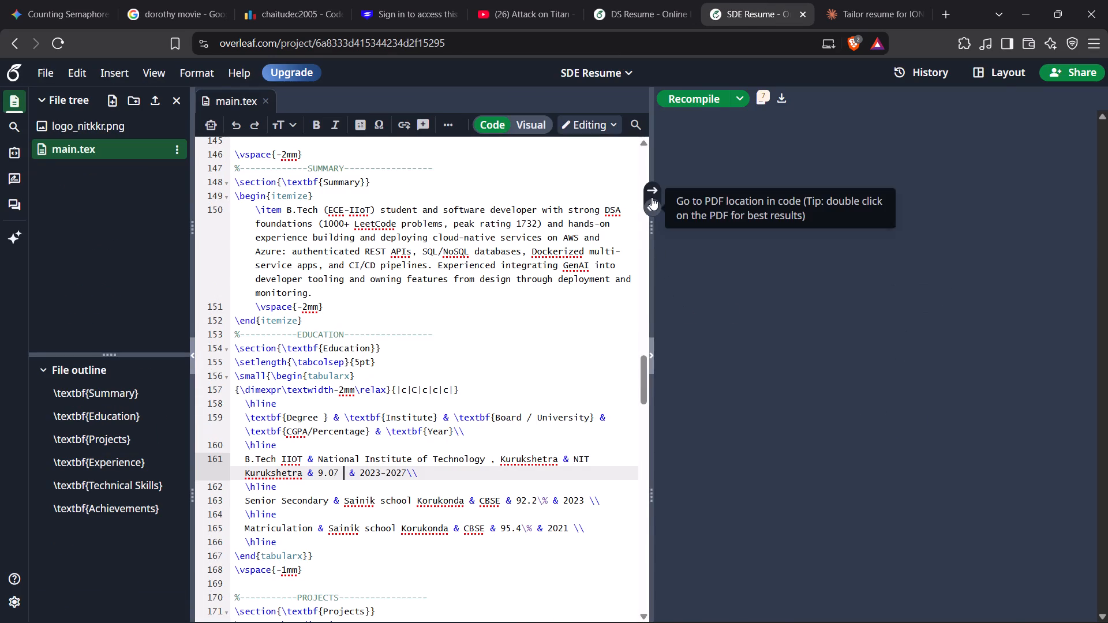
Copy the whole Achievements section of the SDE Resume's main.tex, from its comment heading through the closing \vspace{-5mm}.
{"action": "scroll", "coordinate": [728, 292], "scroll_direction": "down", "scroll_amount": 4}
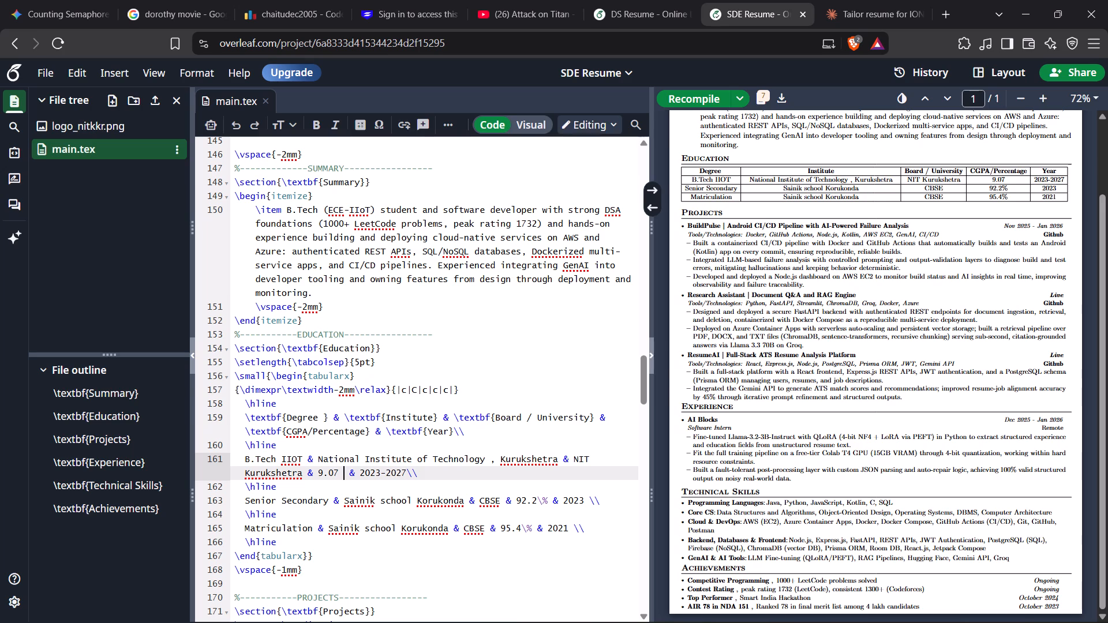
{"action": "scroll", "coordinate": [728, 292], "scroll_direction": "down", "scroll_amount": 3}
{"action": "scroll", "coordinate": [365, 410], "scroll_direction": "down", "scroll_amount": 8}
{"action": "scroll", "coordinate": [566, 334], "scroll_direction": "down", "scroll_amount": 8}
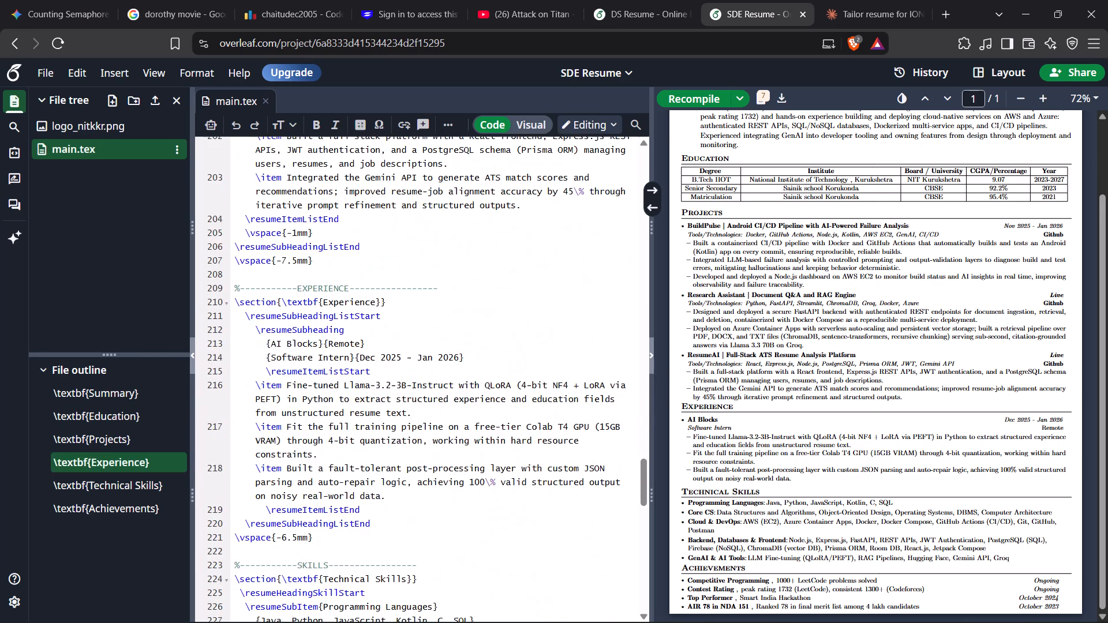
{"action": "scroll", "coordinate": [563, 326], "scroll_direction": "down", "scroll_amount": 11}
{"action": "scroll", "coordinate": [493, 359], "scroll_direction": "up", "scroll_amount": 2}
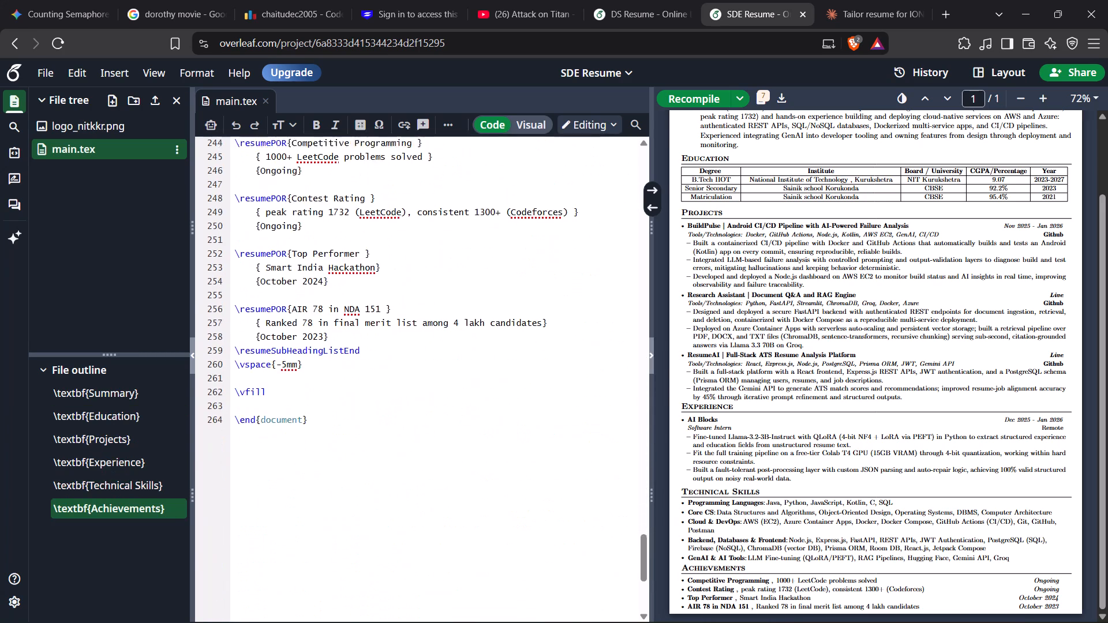
{"action": "scroll", "coordinate": [492, 359], "scroll_direction": "up", "scroll_amount": 1}
{"action": "scroll", "coordinate": [413, 380], "scroll_direction": "down", "scroll_amount": 1}
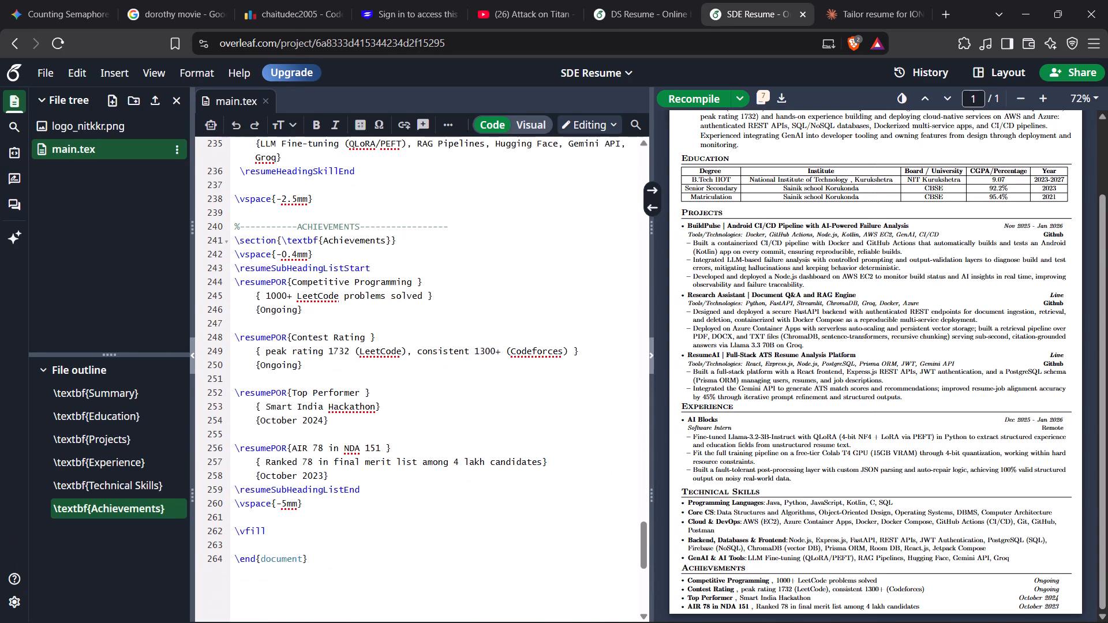
{"action": "left_click_drag", "start_coordinate": [340, 498], "coordinate": [173, 224]}
{"action": "key", "text": "ctrl+c"}
Paste the Achievements section into the DS Resume's main.tex below \resumeHeadingSkillEnd, separated by a blank line, and recompile the PDF.
{"action": "left_click", "coordinate": [615, 0]}
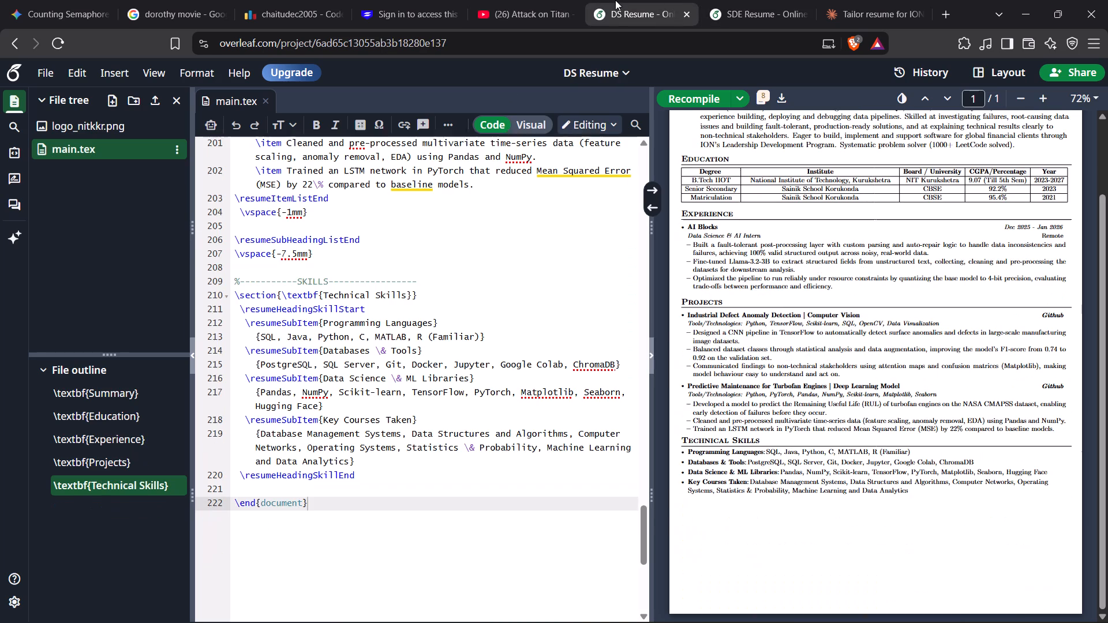
{"action": "left_click", "coordinate": [376, 477]}
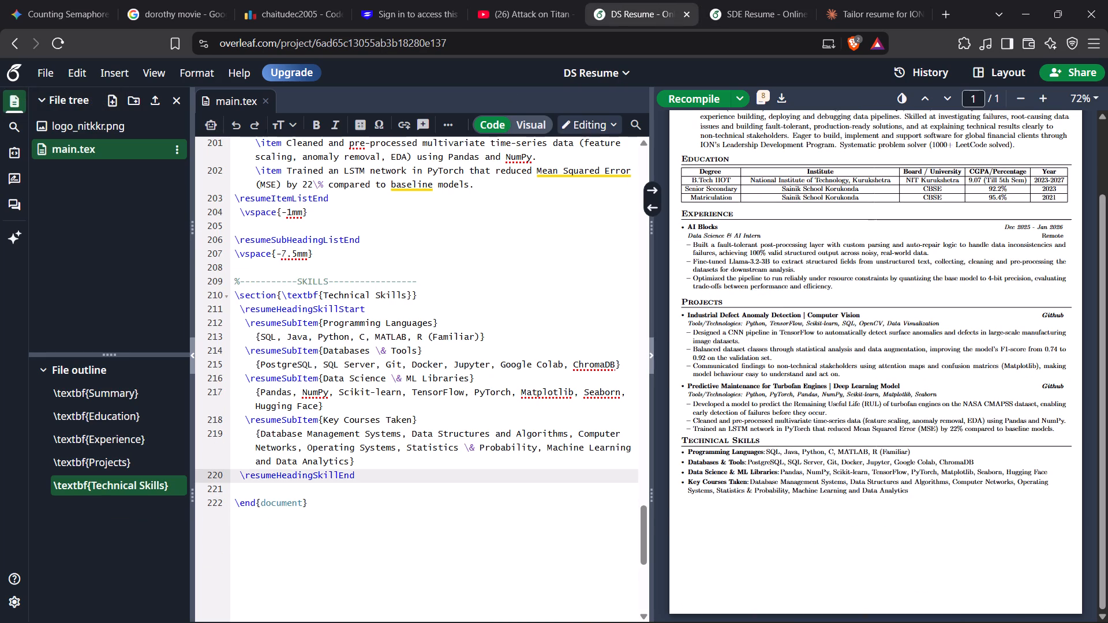
{"action": "key", "text": "Return"}
{"action": "key", "text": "Return"}
{"action": "key", "text": "ctrl+v"}
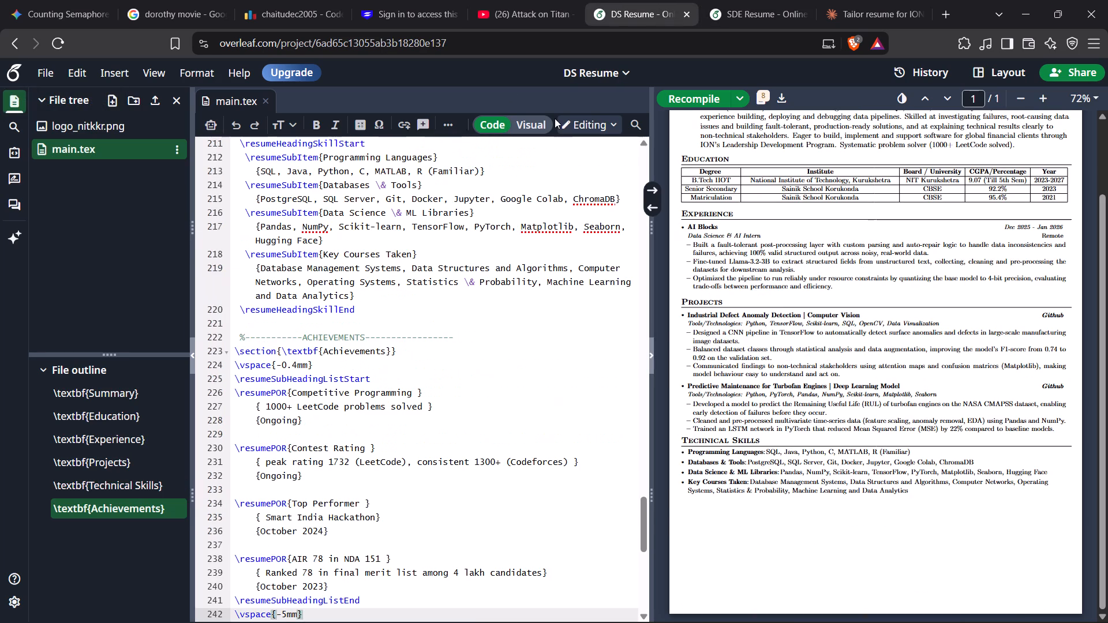
{"action": "left_click", "coordinate": [695, 95]}
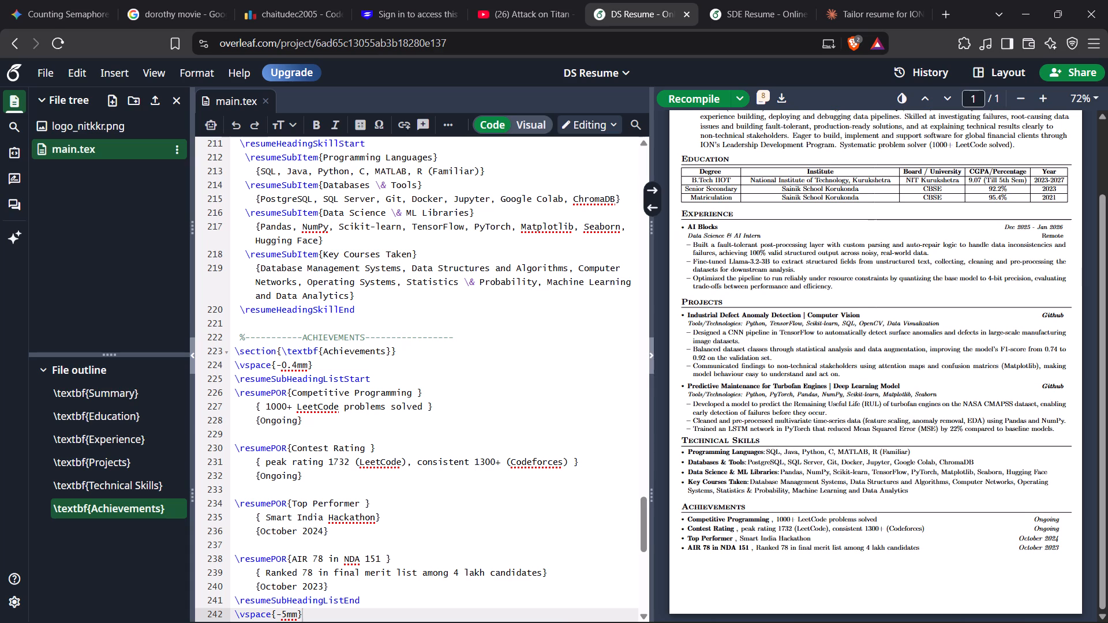
Review the DS Resume's source from Technical Skills up to Experience, and check the whole recompiled PDF page.
{"action": "scroll", "coordinate": [553, 453], "scroll_direction": "up", "scroll_amount": 1}
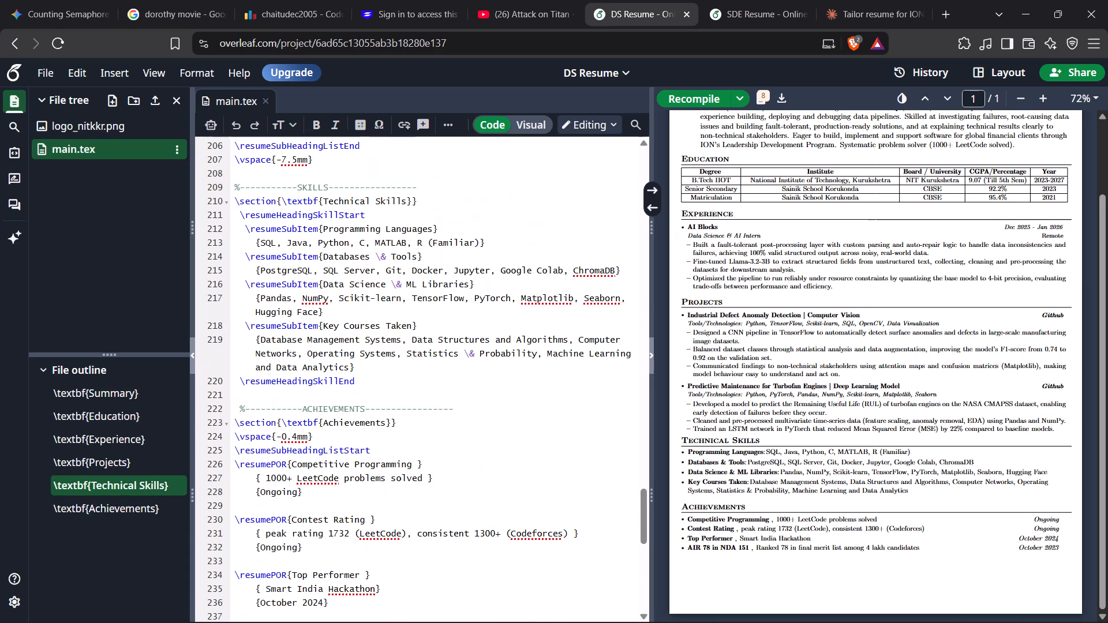
{"action": "scroll", "coordinate": [553, 450], "scroll_direction": "up", "scroll_amount": 5}
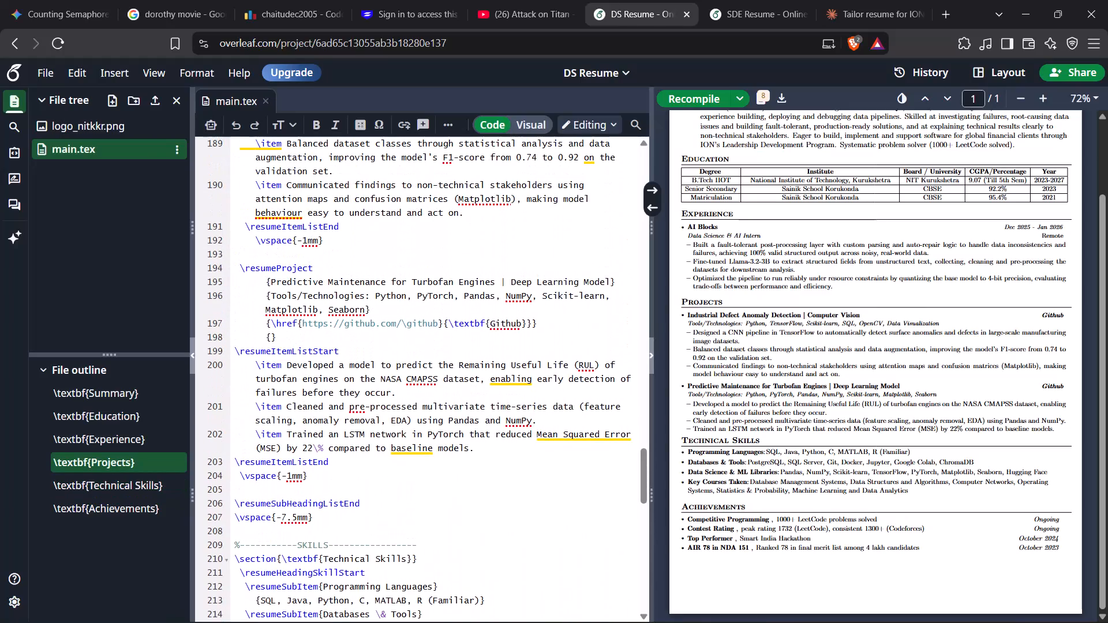
{"action": "scroll", "coordinate": [553, 450], "scroll_direction": "up", "scroll_amount": 4}
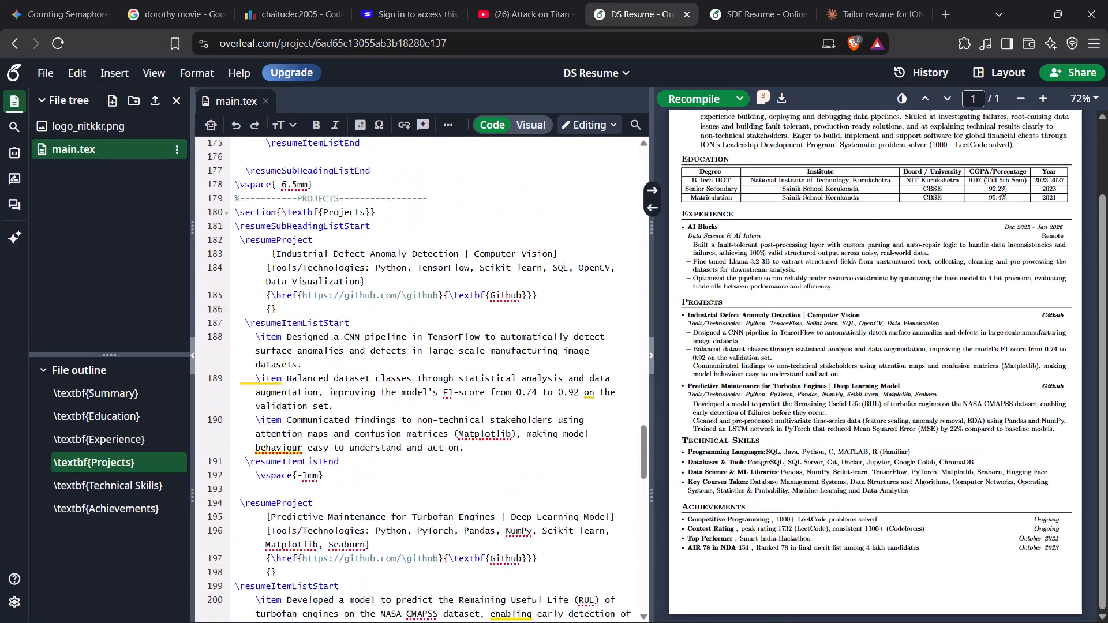
{"action": "scroll", "coordinate": [572, 396], "scroll_direction": "up", "scroll_amount": 3}
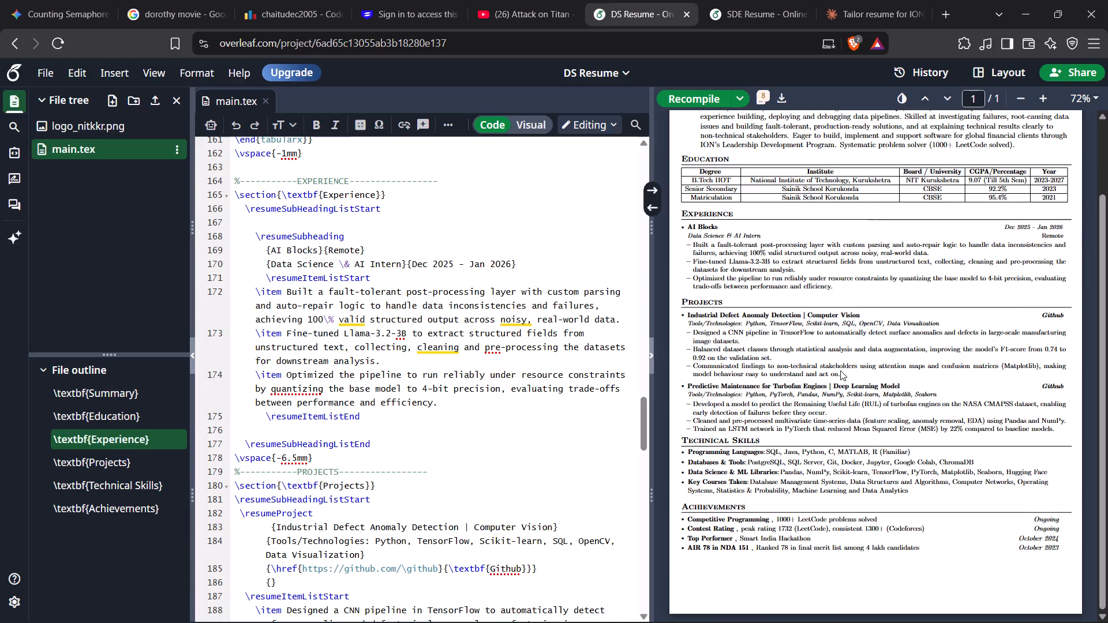
{"action": "scroll", "coordinate": [777, 413], "scroll_direction": "up", "scroll_amount": 1}
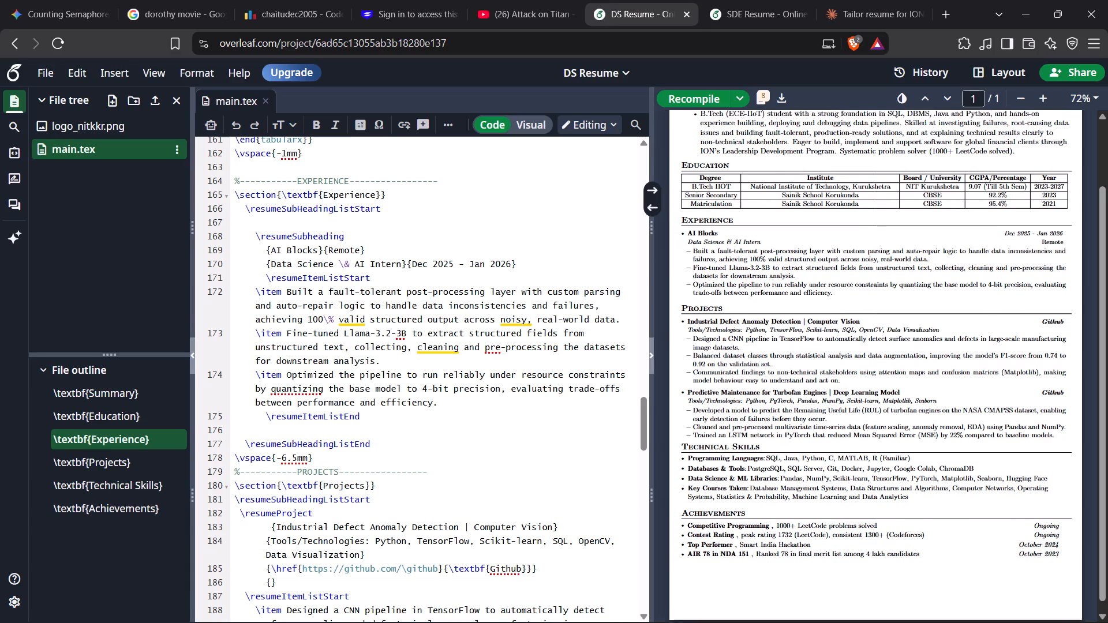
{"action": "scroll", "coordinate": [777, 413], "scroll_direction": "up", "scroll_amount": 2}
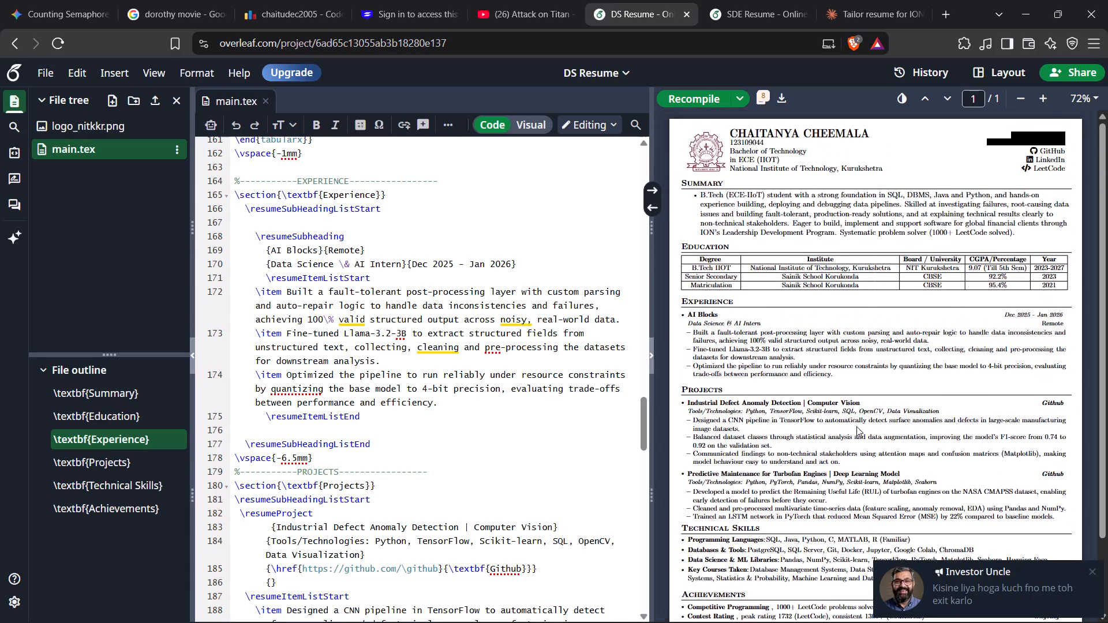
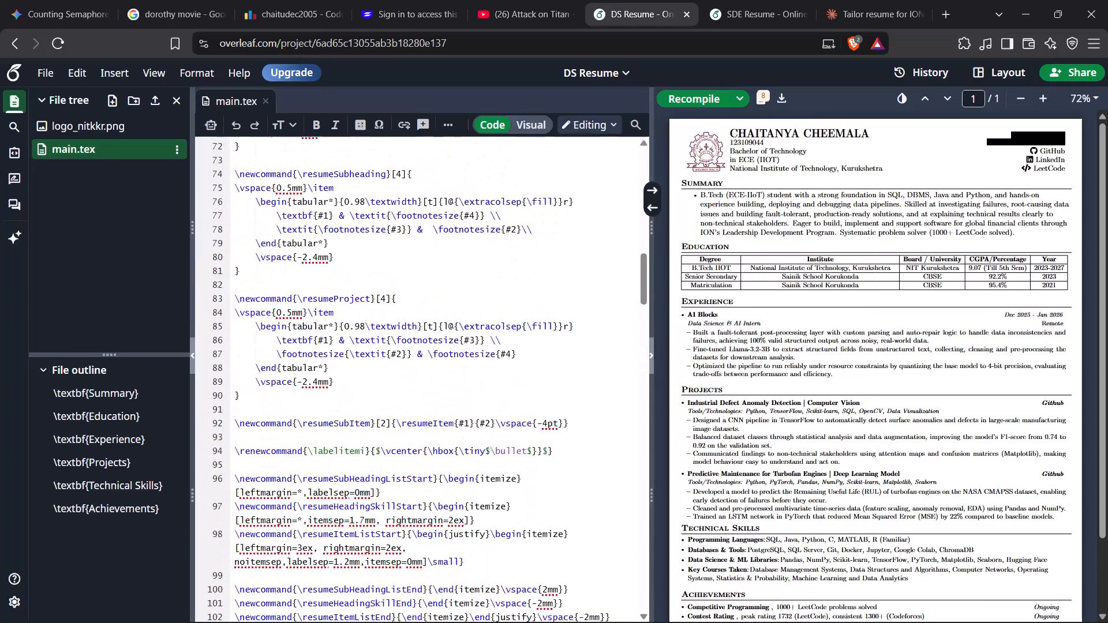
Remove "(Till 5th Sem)" from the B.Tech row's CGPA in the Education table of main.tex and recompile the PDF.
{"action": "scroll", "coordinate": [379, 336], "scroll_direction": "up", "scroll_amount": 8}
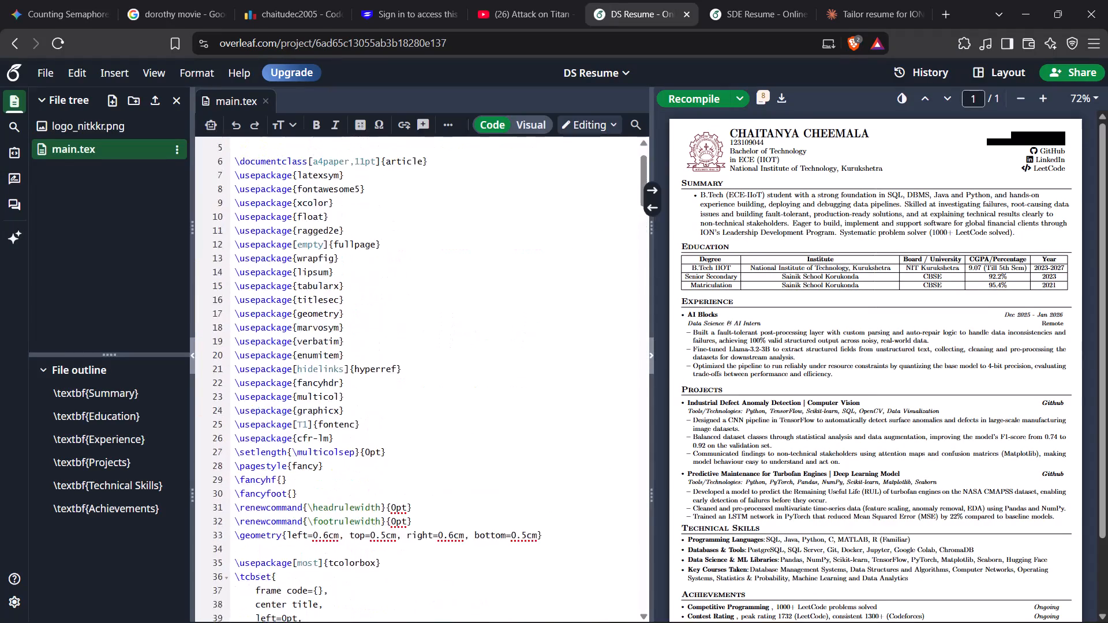
{"action": "scroll", "coordinate": [379, 336], "scroll_direction": "down", "scroll_amount": 18}
{"action": "scroll", "coordinate": [379, 336], "scroll_direction": "down", "scroll_amount": 9}
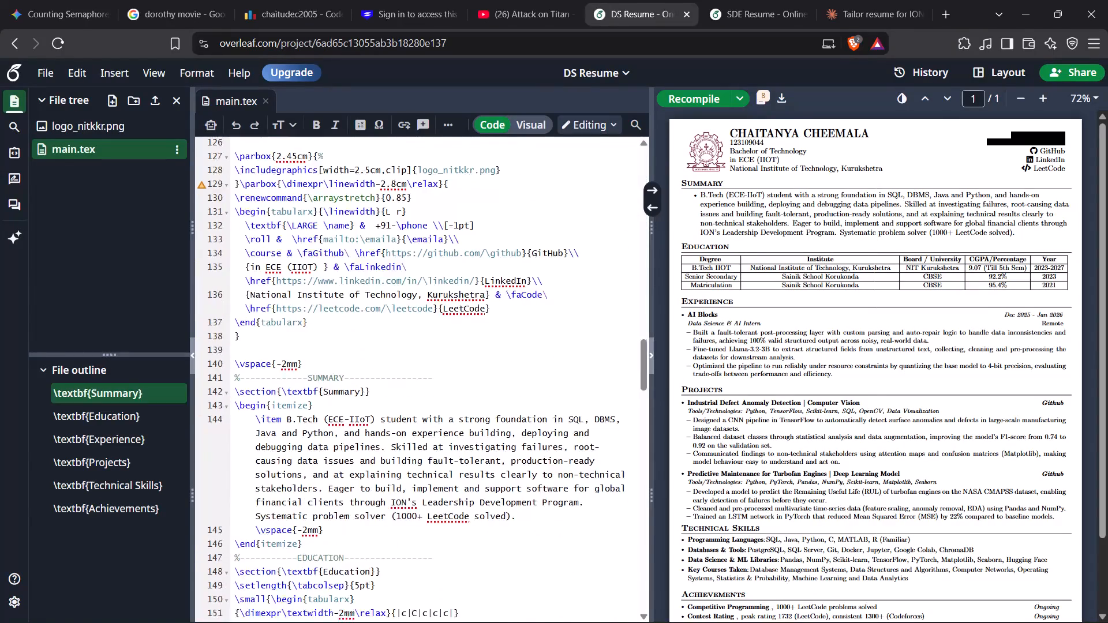
{"action": "scroll", "coordinate": [379, 336], "scroll_direction": "down", "scroll_amount": 2}
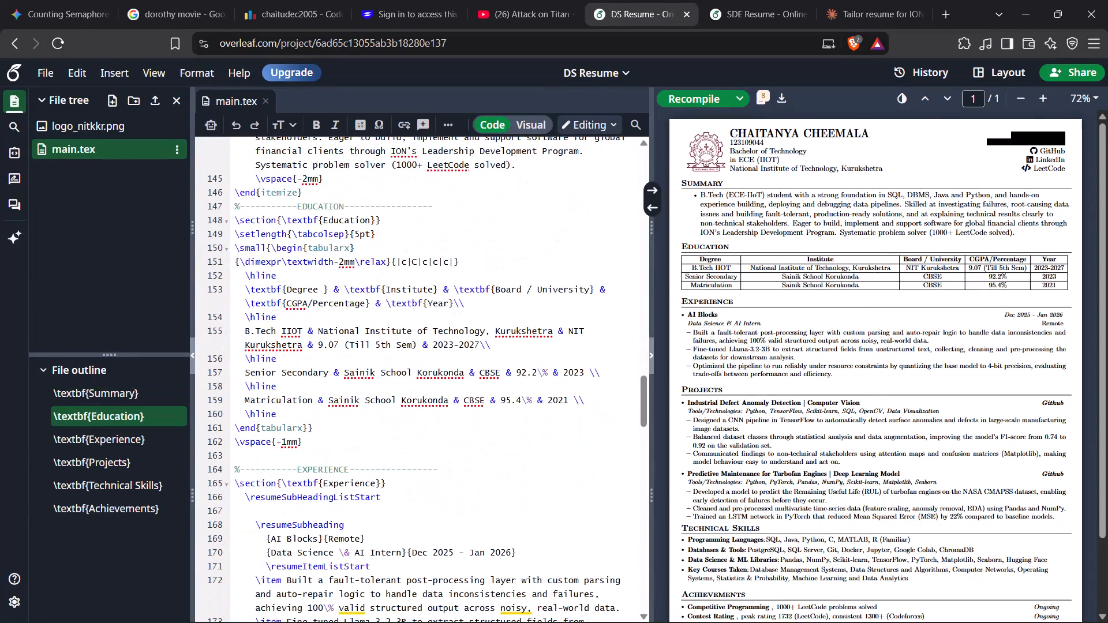
{"action": "left_click_drag", "start_coordinate": [414, 344], "coordinate": [354, 345]}
{"action": "left_click_drag", "start_coordinate": [415, 346], "coordinate": [344, 347]}
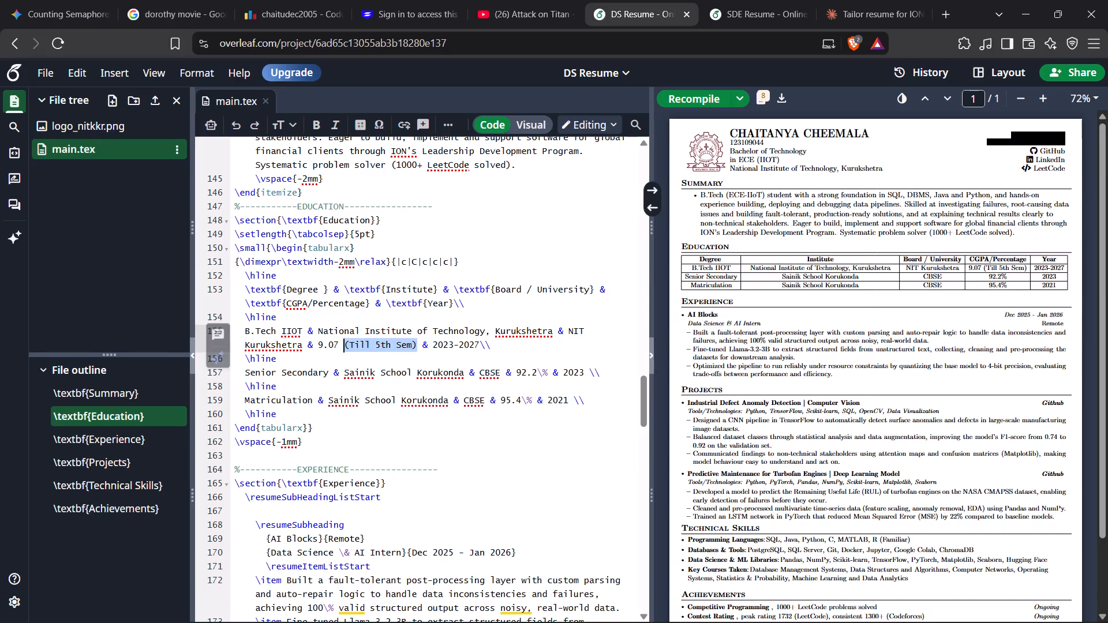
{"action": "key", "text": "BackSpace"}
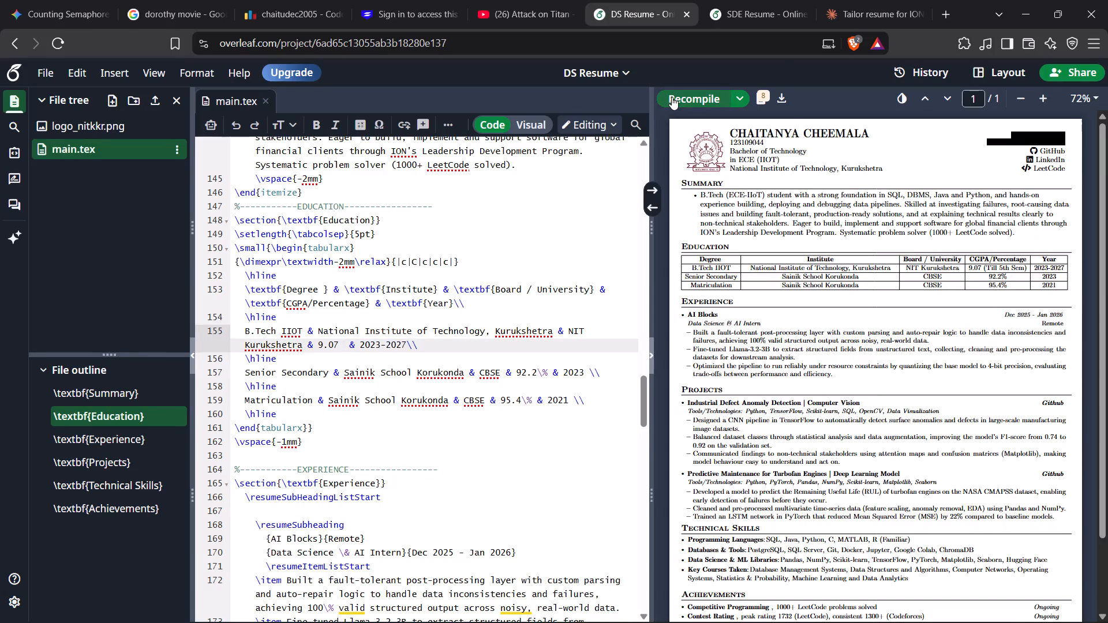
{"action": "left_click", "coordinate": [680, 95]}
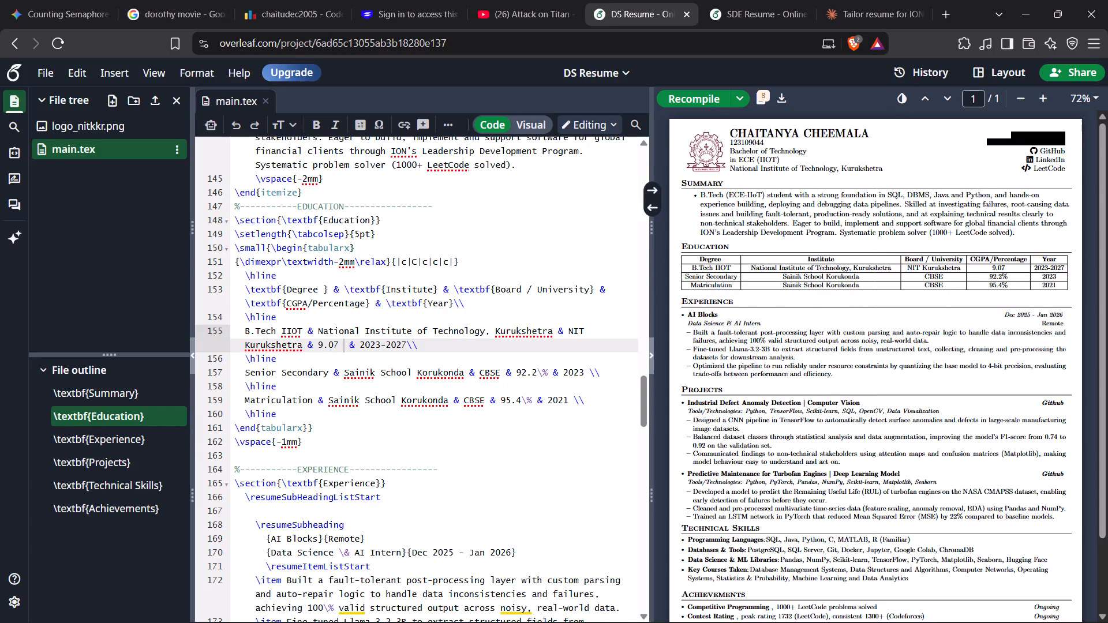
Review the whole recompiled resume page and the DS Resume source from Education to the end of the document.
{"action": "scroll", "coordinate": [857, 277], "scroll_direction": "down", "scroll_amount": 2}
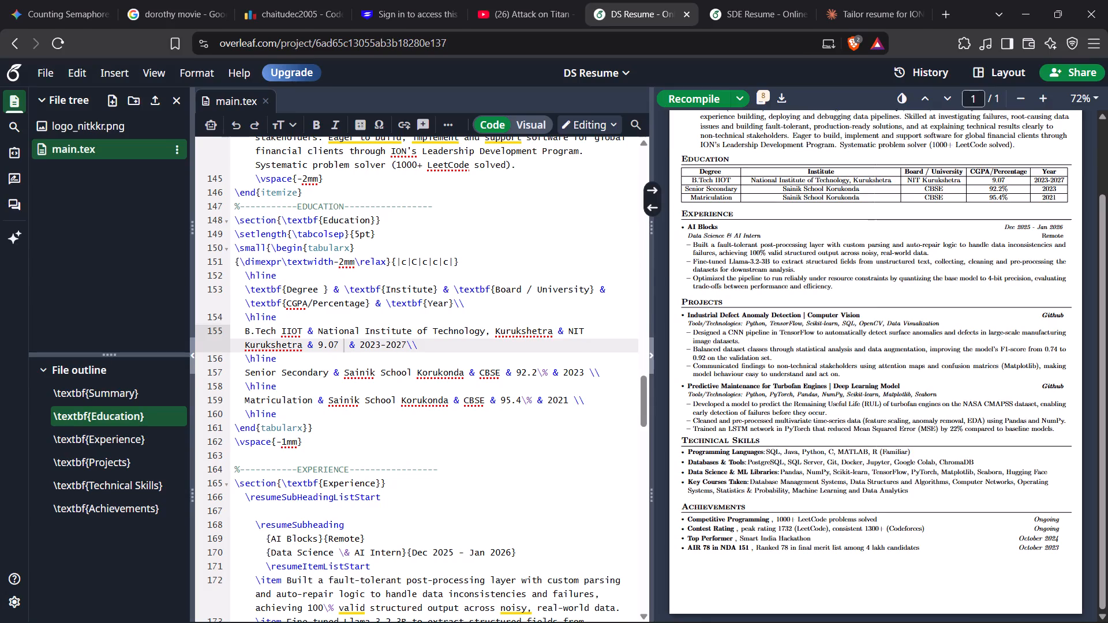
{"action": "scroll", "coordinate": [808, 419], "scroll_direction": "down", "scroll_amount": 2}
{"action": "scroll", "coordinate": [820, 397], "scroll_direction": "up", "scroll_amount": 4}
{"action": "scroll", "coordinate": [825, 319], "scroll_direction": "up", "scroll_amount": 3}
{"action": "scroll", "coordinate": [863, 376], "scroll_direction": "down", "scroll_amount": 5}
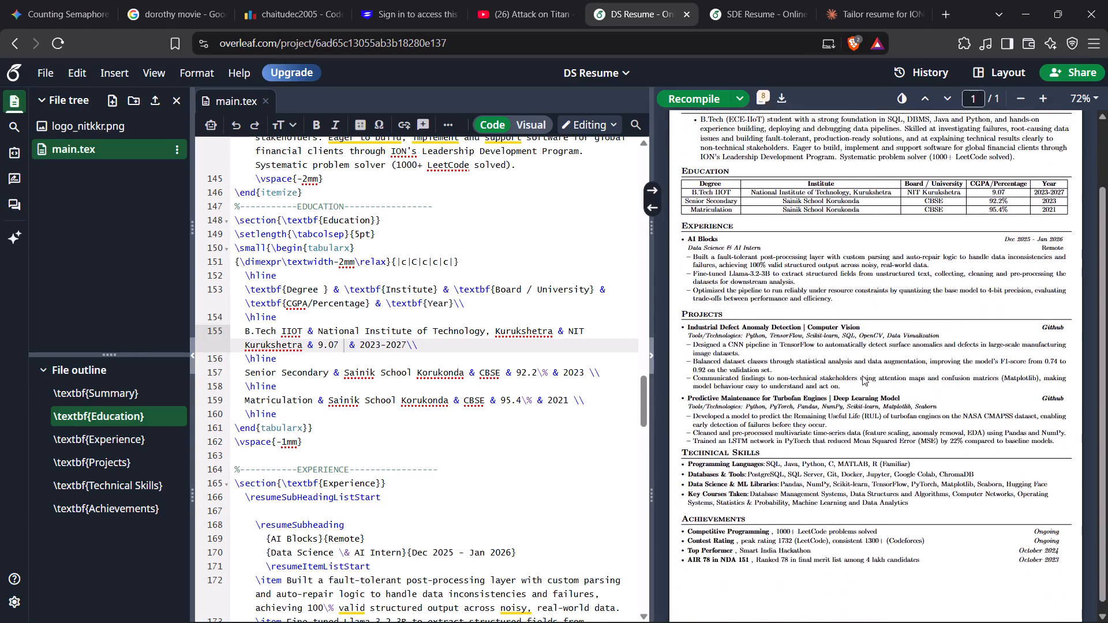
{"action": "scroll", "coordinate": [873, 371], "scroll_direction": "up", "scroll_amount": 4}
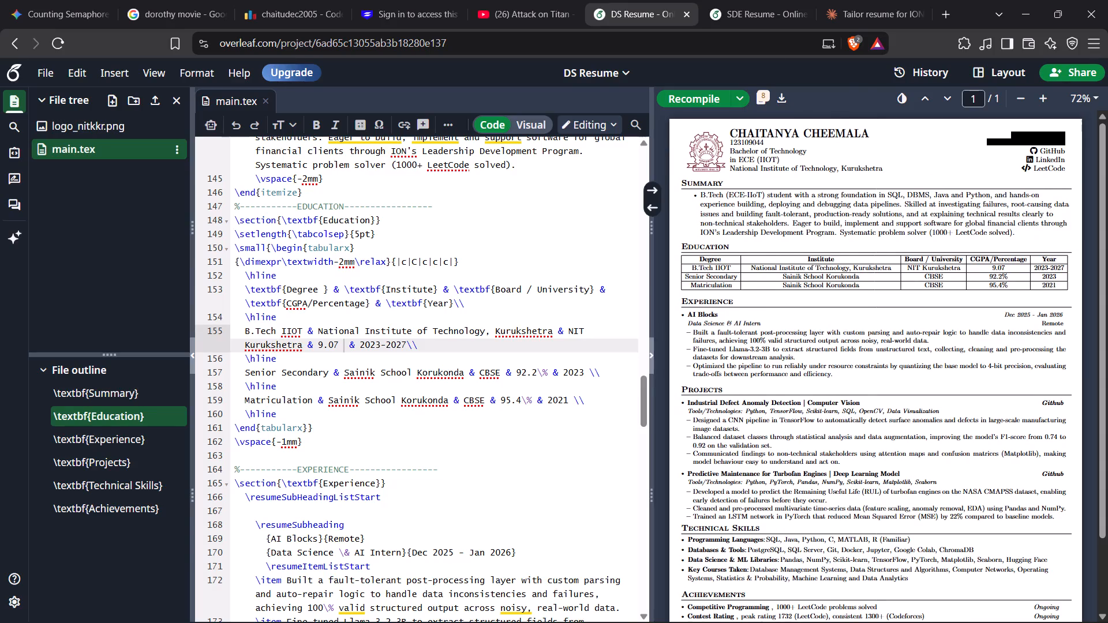
{"action": "scroll", "coordinate": [566, 322], "scroll_direction": "down", "scroll_amount": 2}
{"action": "scroll", "coordinate": [741, 303], "scroll_direction": "down", "scroll_amount": 4}
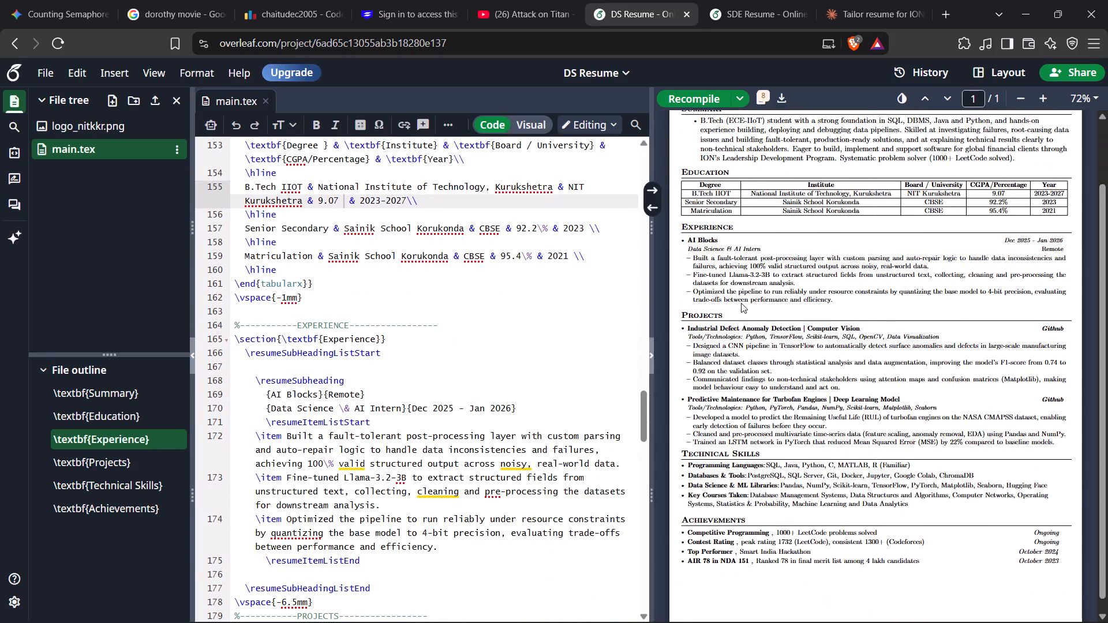
{"action": "scroll", "coordinate": [506, 351], "scroll_direction": "down", "scroll_amount": 6}
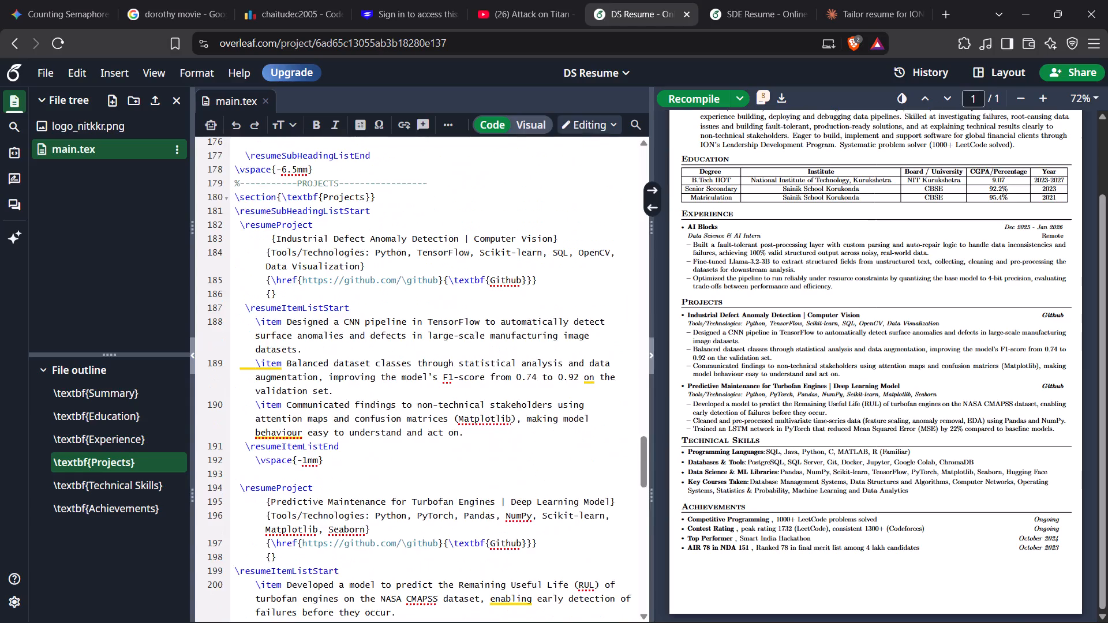
{"action": "scroll", "coordinate": [503, 368], "scroll_direction": "down", "scroll_amount": 5}
{"action": "scroll", "coordinate": [482, 455], "scroll_direction": "down", "scroll_amount": 11}
{"action": "scroll", "coordinate": [482, 456], "scroll_direction": "up", "scroll_amount": 2}
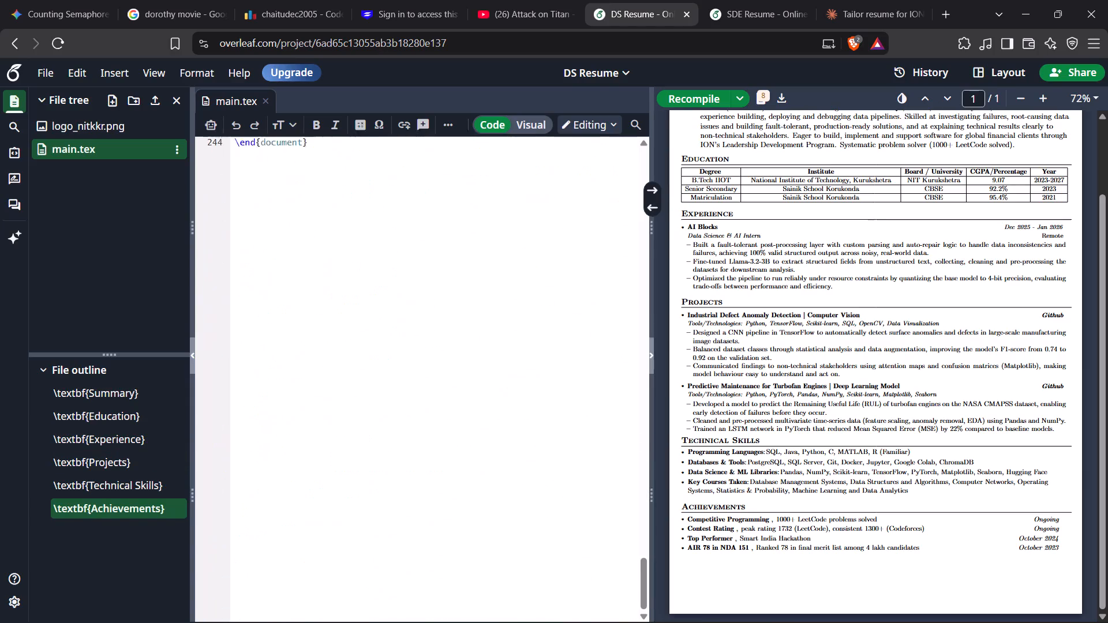
{"action": "scroll", "coordinate": [482, 456], "scroll_direction": "up", "scroll_amount": 20}
{"action": "scroll", "coordinate": [482, 456], "scroll_direction": "up", "scroll_amount": 12}
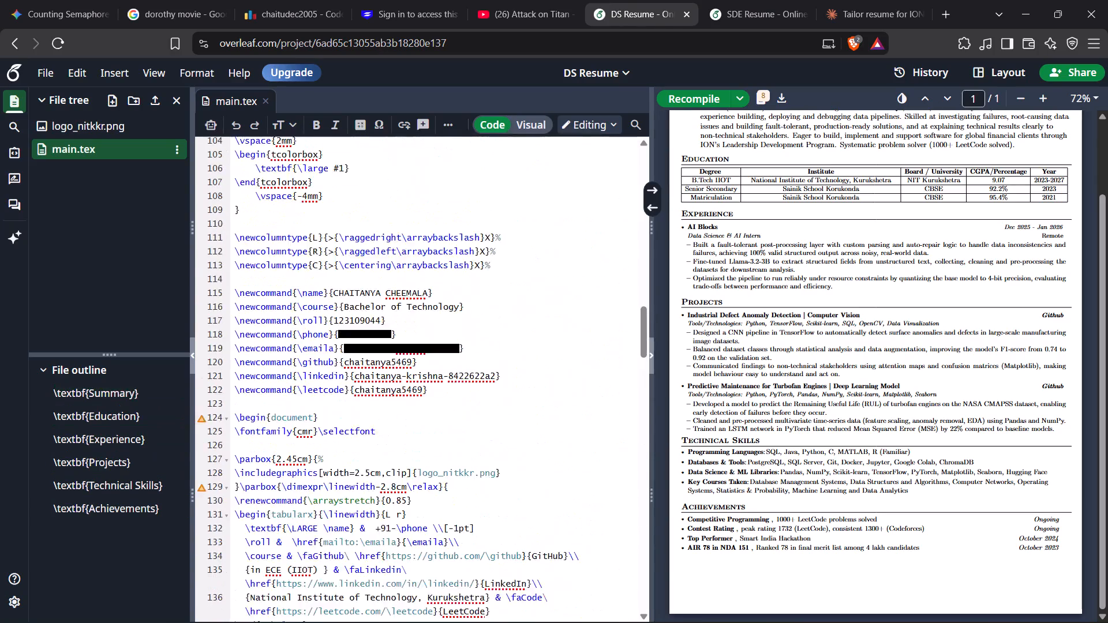
{"action": "scroll", "coordinate": [480, 452], "scroll_direction": "up", "scroll_amount": 9}
{"action": "scroll", "coordinate": [860, 389], "scroll_direction": "up", "scroll_amount": 4}
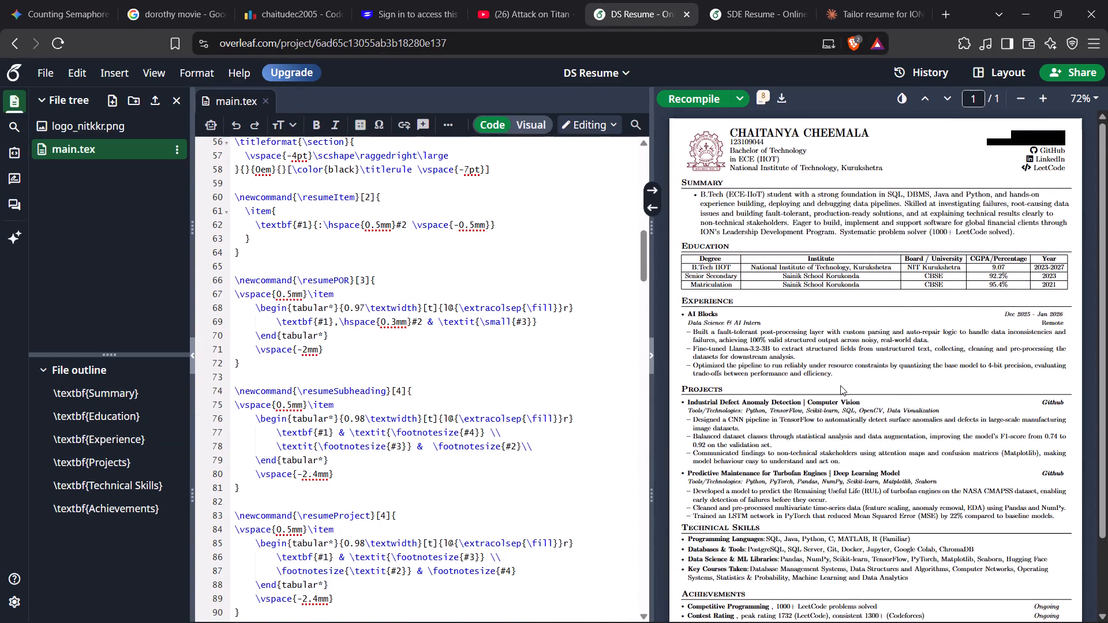
Download the compiled PDF to the Downloads folder as DS_Resume, replacing the existing file.
{"action": "left_click", "coordinate": [781, 99]}
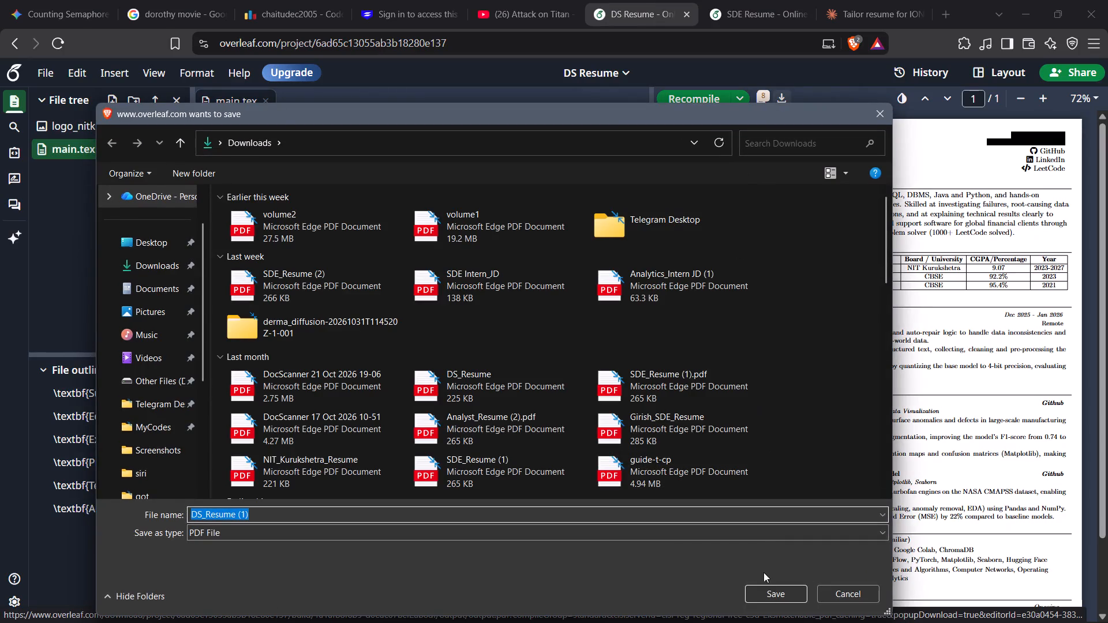
{"action": "left_click", "coordinate": [536, 400]}
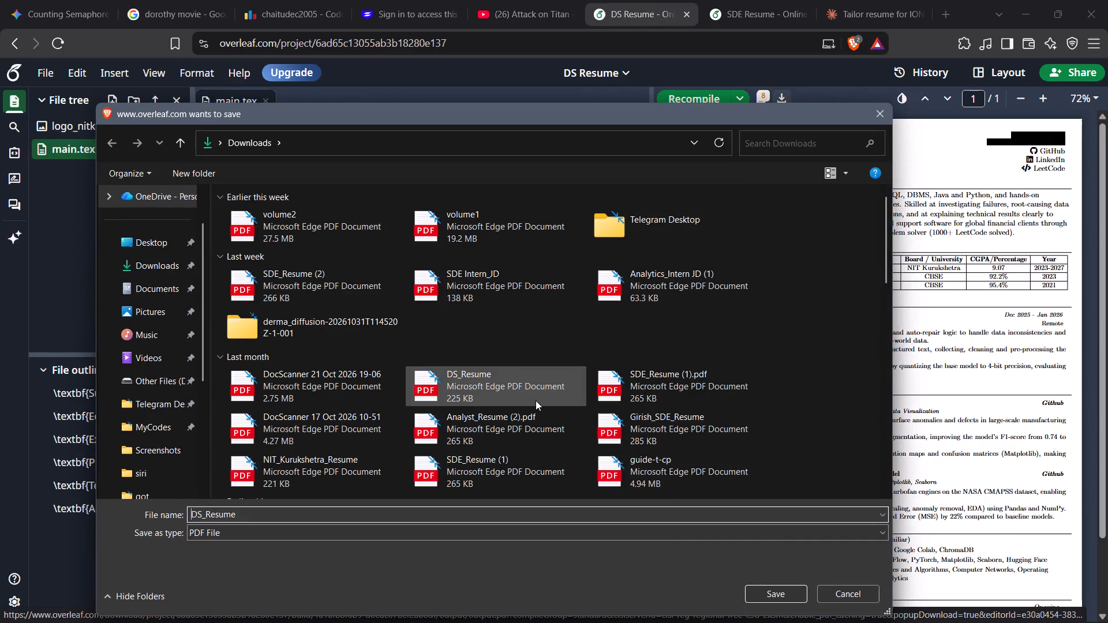
{"action": "left_click", "coordinate": [753, 598]}
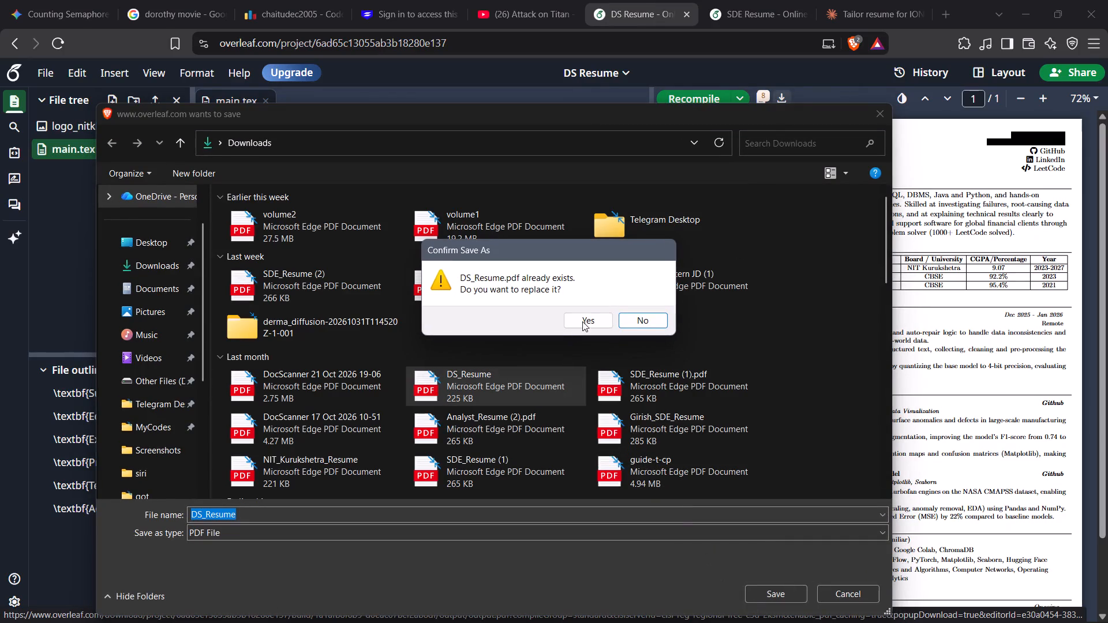
{"action": "left_click", "coordinate": [587, 310]}
{"action": "left_click", "coordinate": [590, 319]}
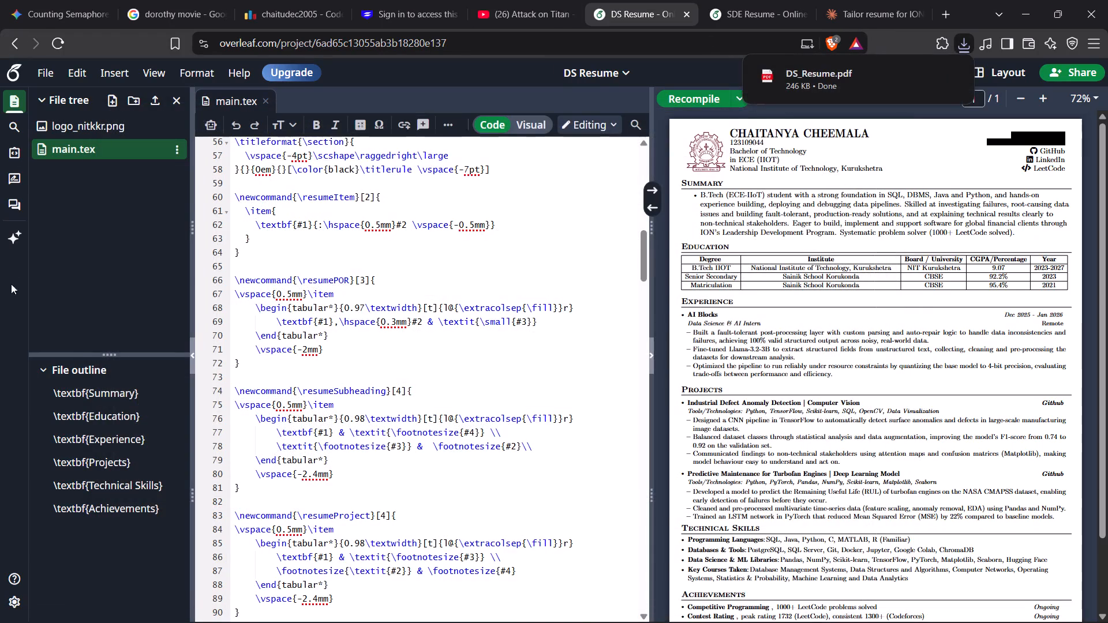
Switch to the ION Group LDP 2027 Hiring form in Google Chrome and review the filled-in answers from the top down.
{"action": "left_click", "coordinate": [695, 613]}
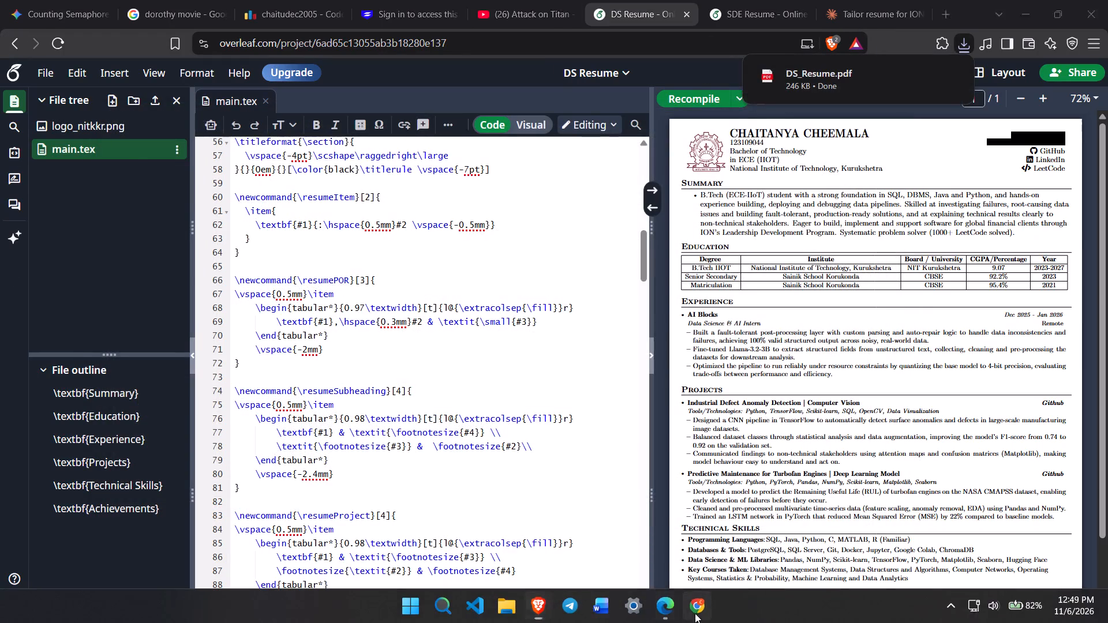
{"action": "left_click", "coordinate": [248, 0]}
{"action": "scroll", "coordinate": [408, 367], "scroll_direction": "up", "scroll_amount": 3}
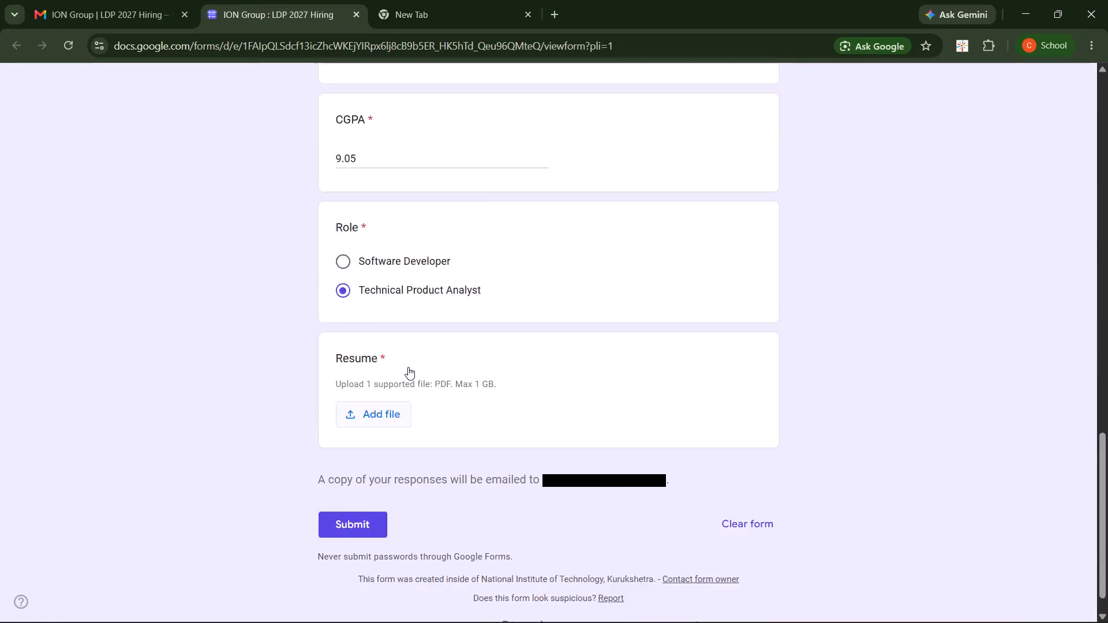
{"action": "scroll", "coordinate": [408, 367], "scroll_direction": "up", "scroll_amount": 15}
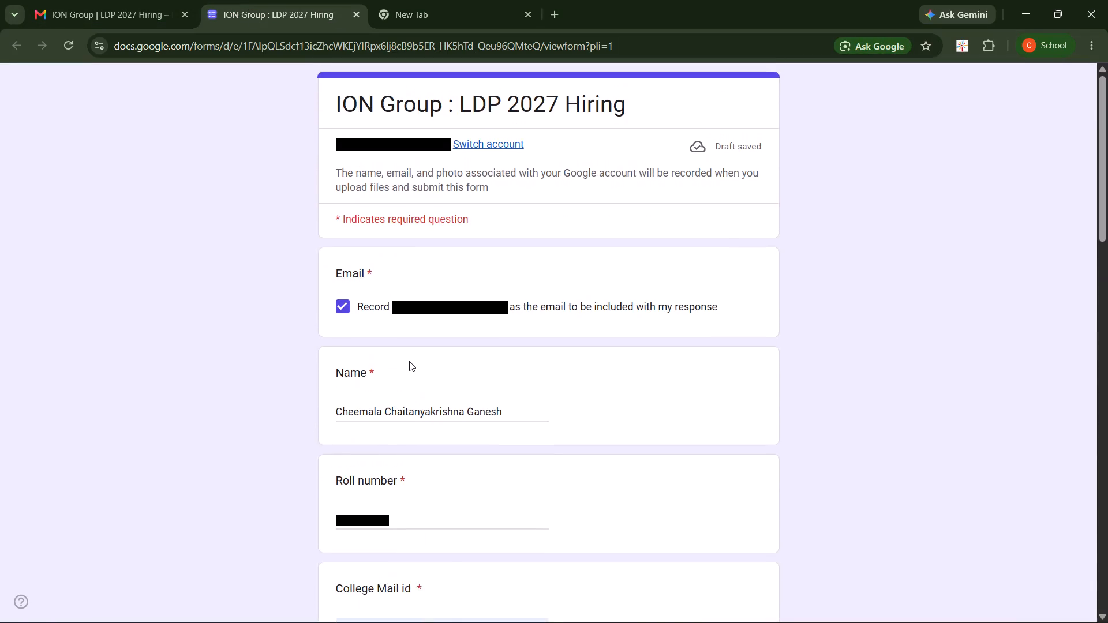
{"action": "scroll", "coordinate": [409, 360], "scroll_direction": "down", "scroll_amount": 16}
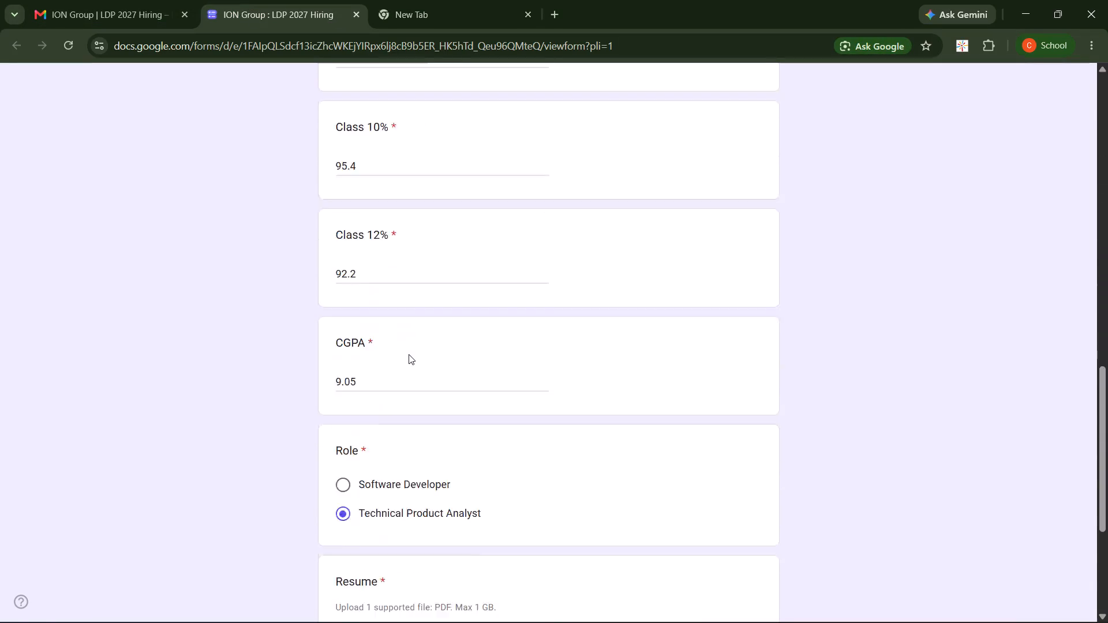
Upload DS_Resume from the Downloads folder as the answer to the form's Resume question.
{"action": "scroll", "coordinate": [400, 385], "scroll_direction": "down", "scroll_amount": 1}
{"action": "left_click", "coordinate": [391, 391]}
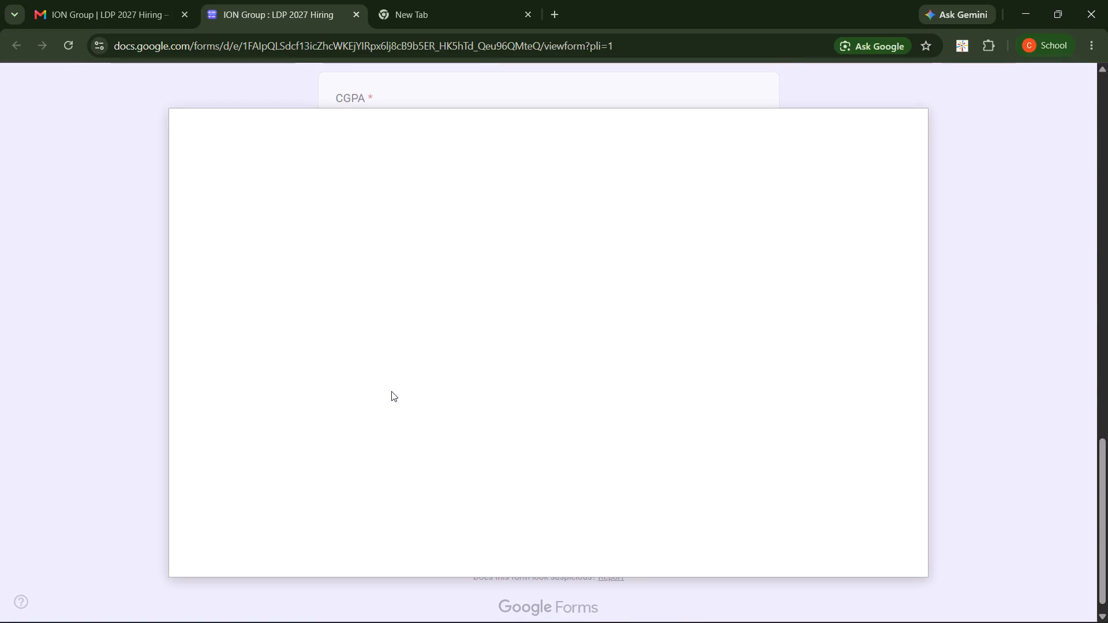
{"action": "left_click", "coordinate": [274, 175]}
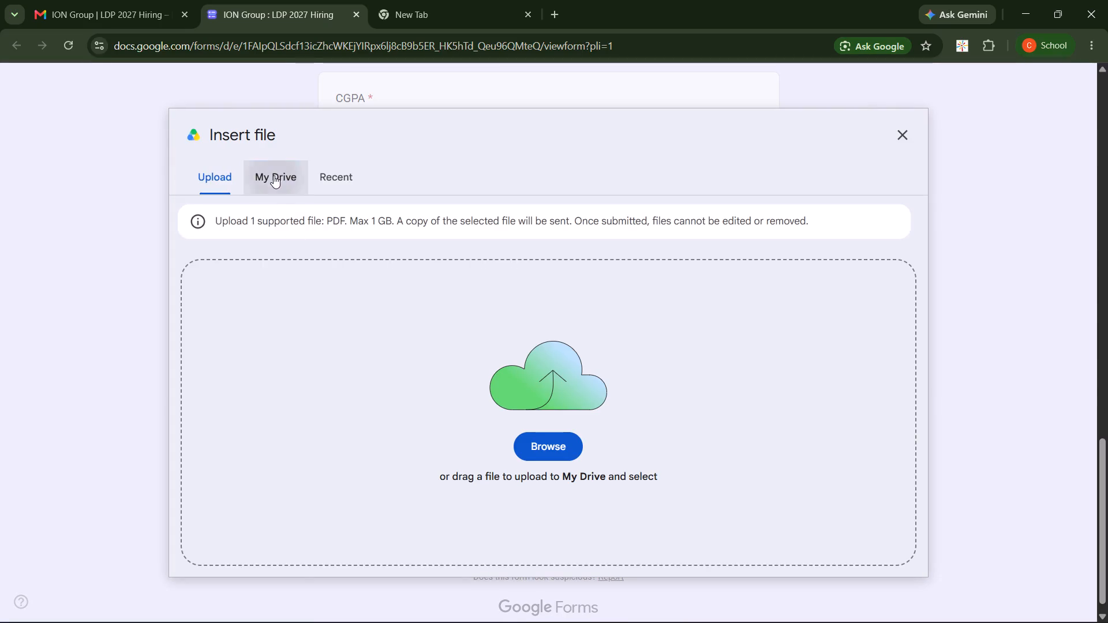
{"action": "left_click", "coordinate": [201, 175]}
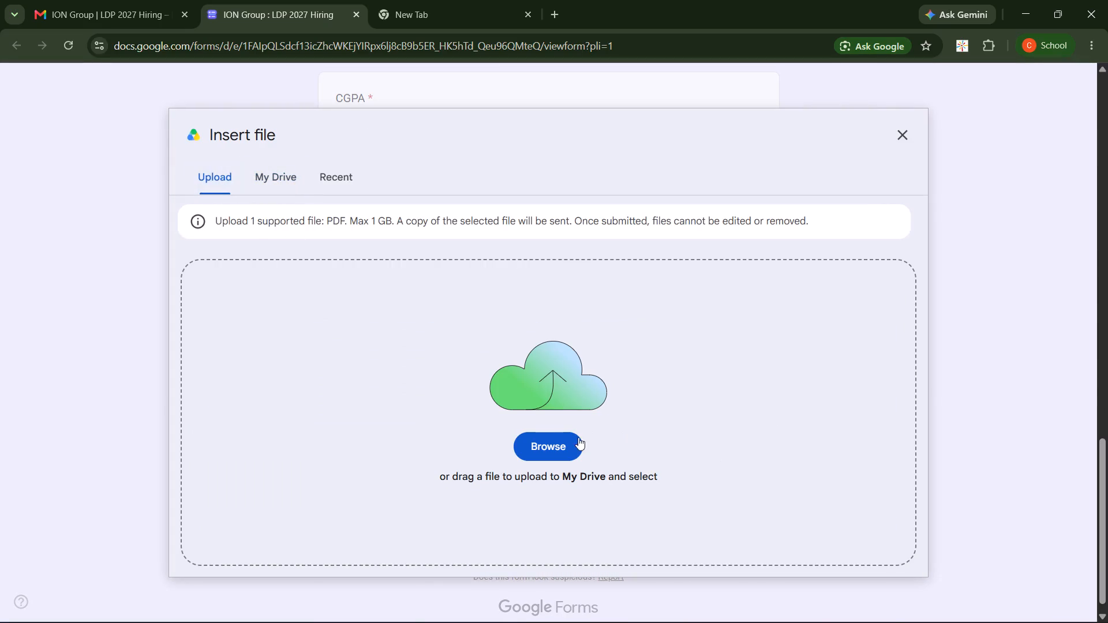
{"action": "left_click", "coordinate": [566, 447]}
{"action": "left_click", "coordinate": [258, 126]}
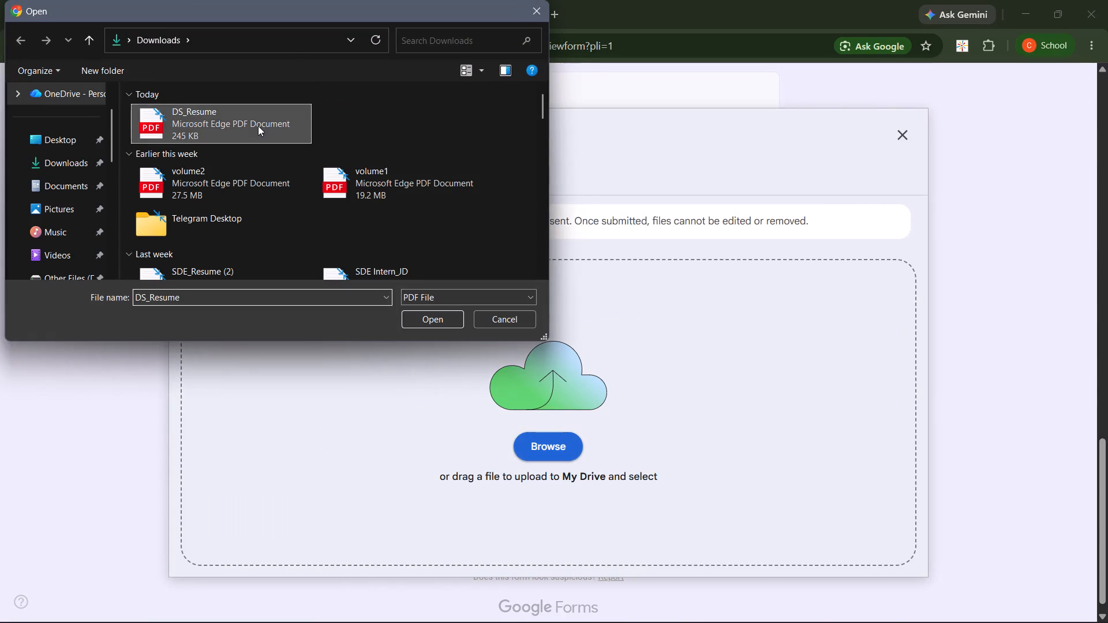
{"action": "left_click", "coordinate": [423, 325]}
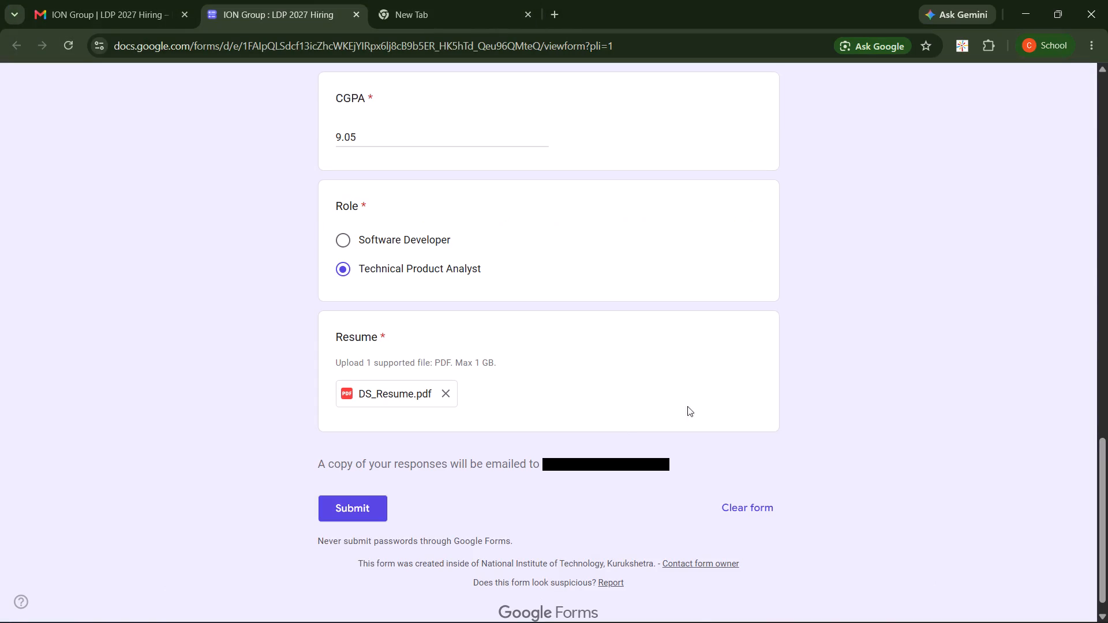
Submit the completed ION Group LDP 2027 Hiring form with the attached DS_Resume.pdf.
{"action": "left_click", "coordinate": [362, 512]}
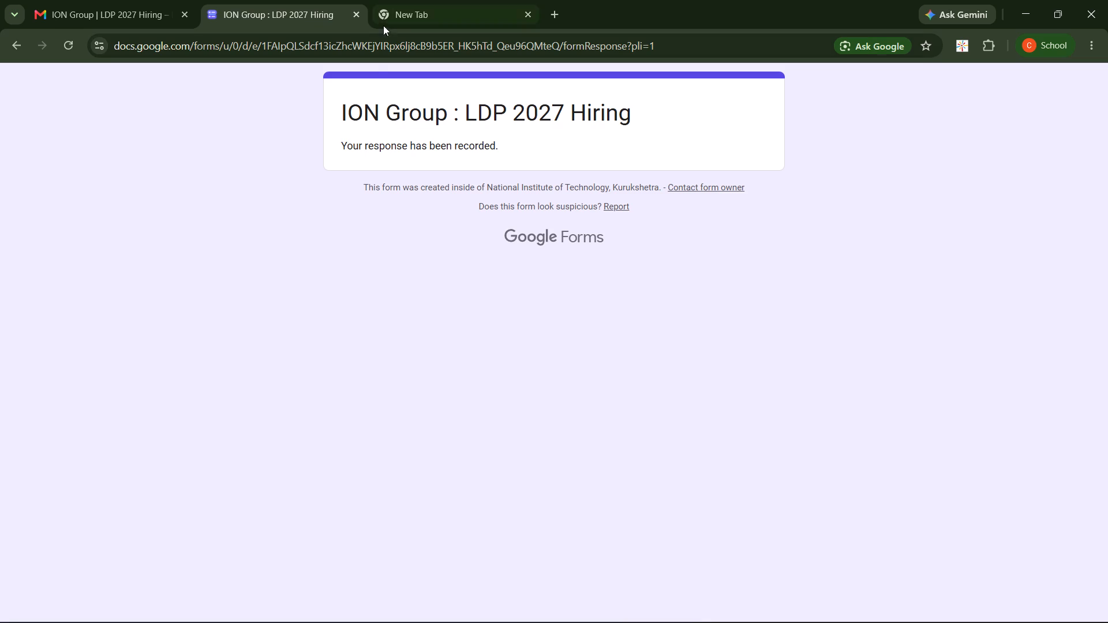
Close the submitted form's page and return to the ION Group LDP 2027 hiring email in Gmail.
{"action": "left_click", "coordinate": [357, 12]}
{"action": "left_click", "coordinate": [65, 0]}
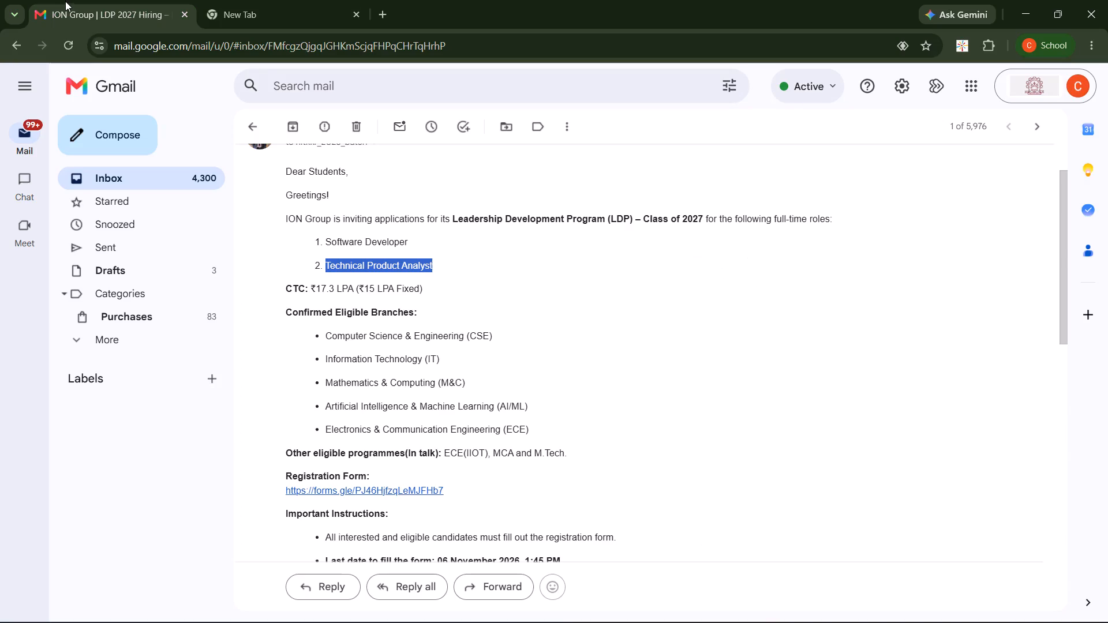